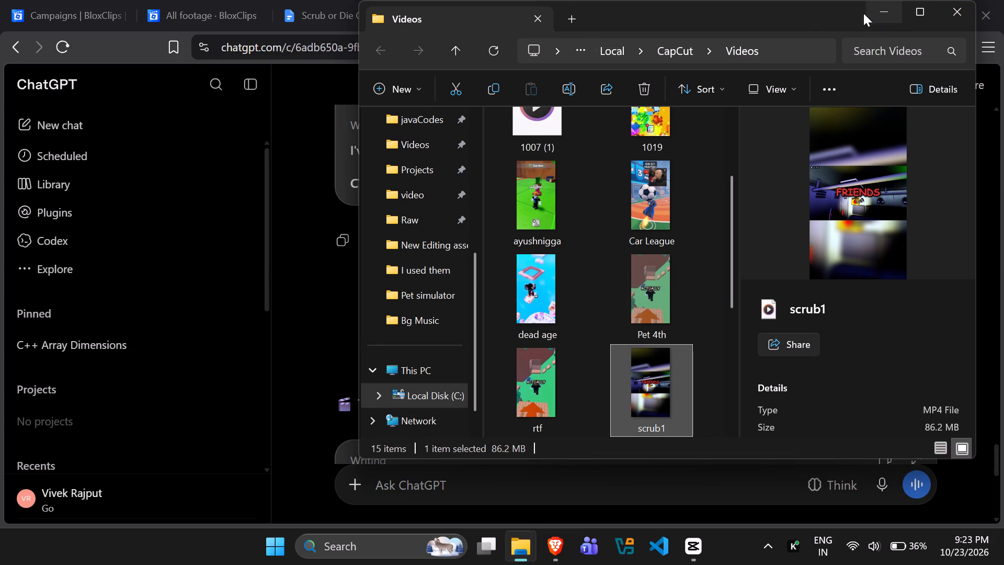
left_click_drag(801, 25, 890, 350)
Open YouTube in a new browser tab and open the BloxClips video "How to print money with roblox in 2026" in a background tab.
left_click(830, 9)
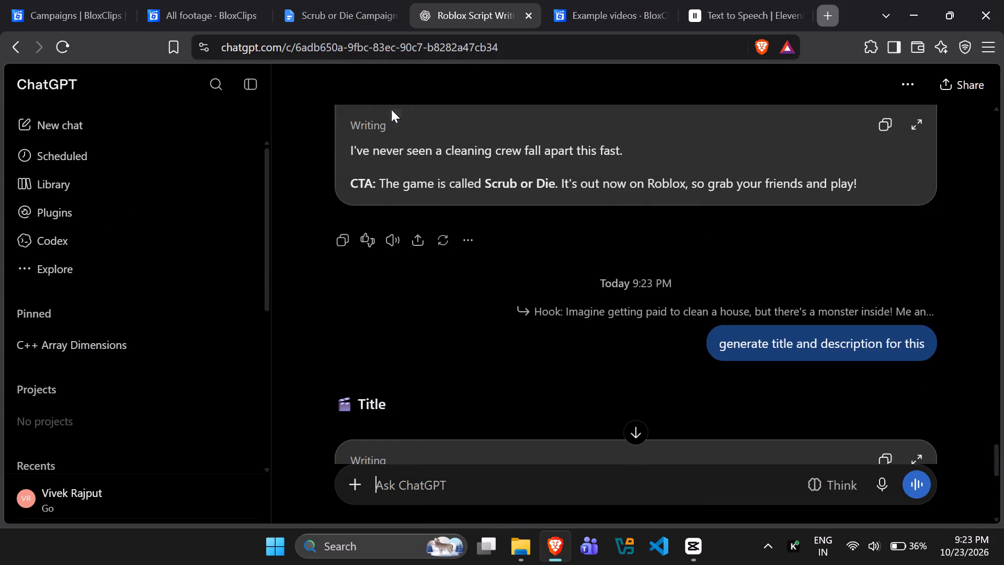
type("youtube")
key("Return")
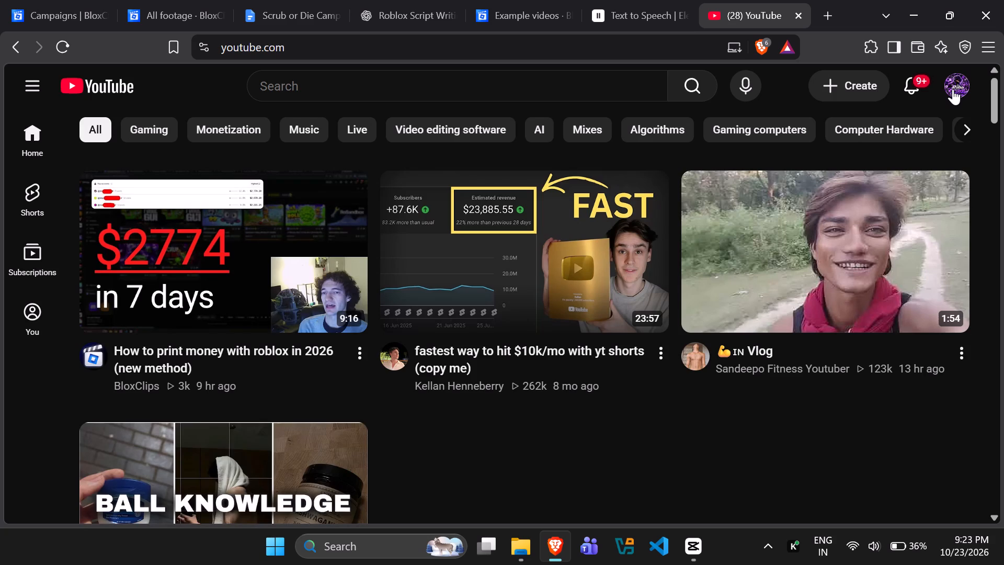
middle_click(177, 278)
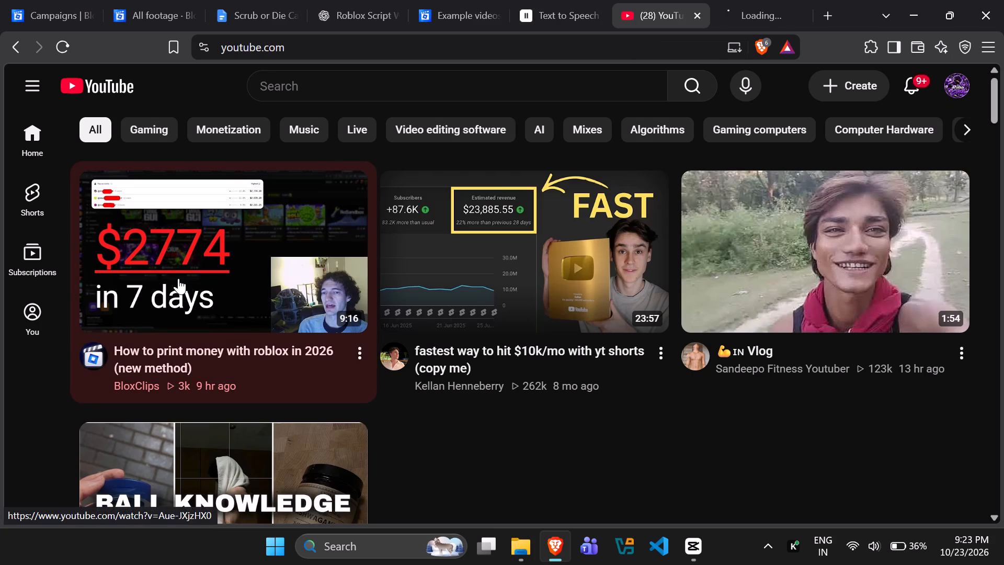
Start a new video upload from the YouTube home page.
left_click(868, 92)
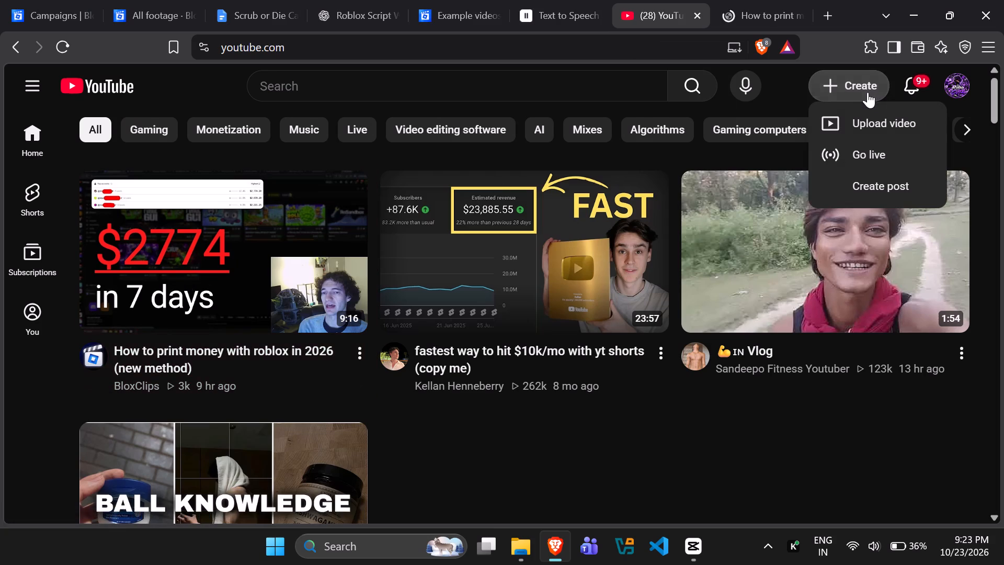
left_click(858, 126)
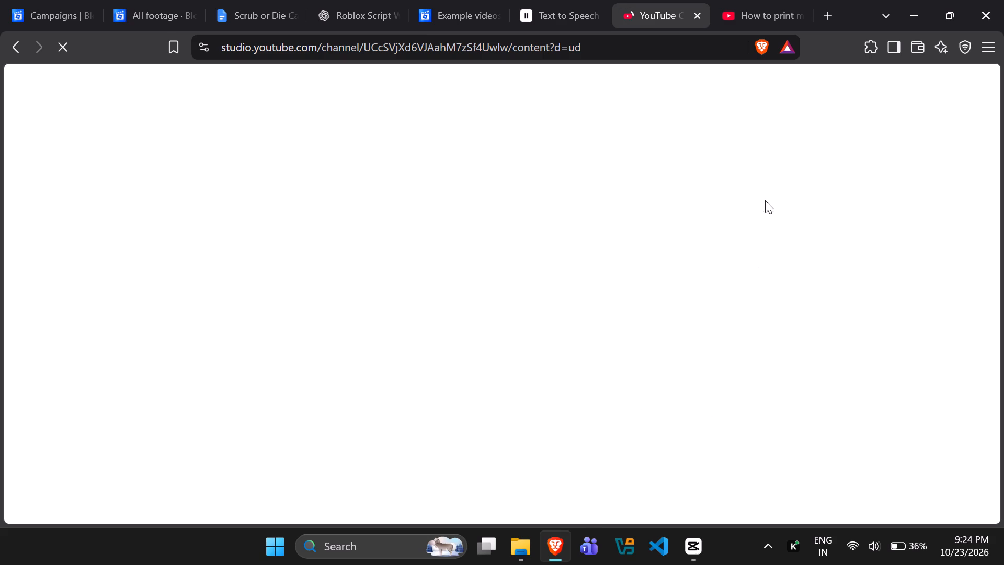
Watch the opening of the BloxClips video "How to print money with roblox in 2026" and pause it.
left_click(750, 18)
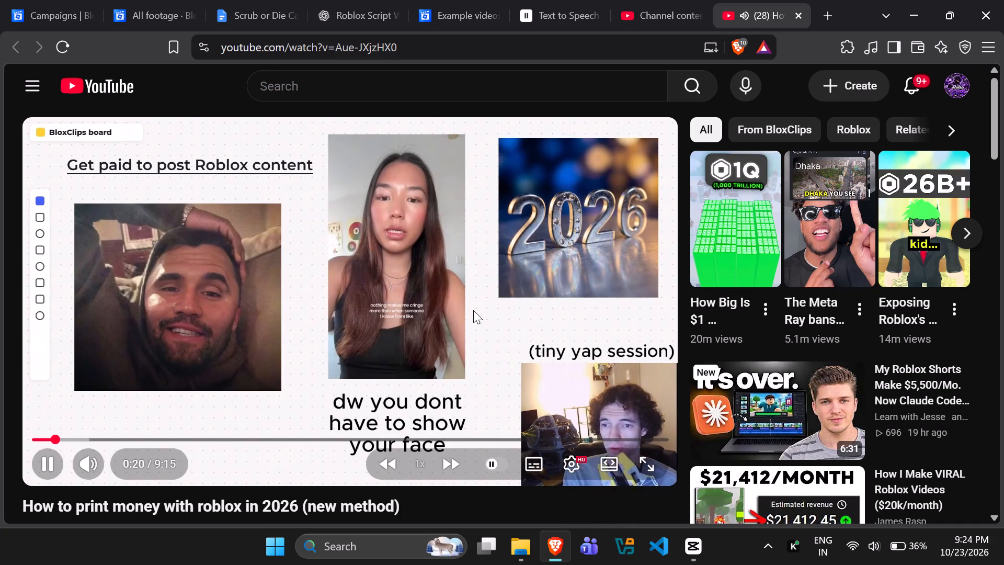
left_click(473, 310)
Return to YouTube Studio, dismiss the upload dialog and examine the channel analytics overview for the last 28 days.
left_click(665, 10)
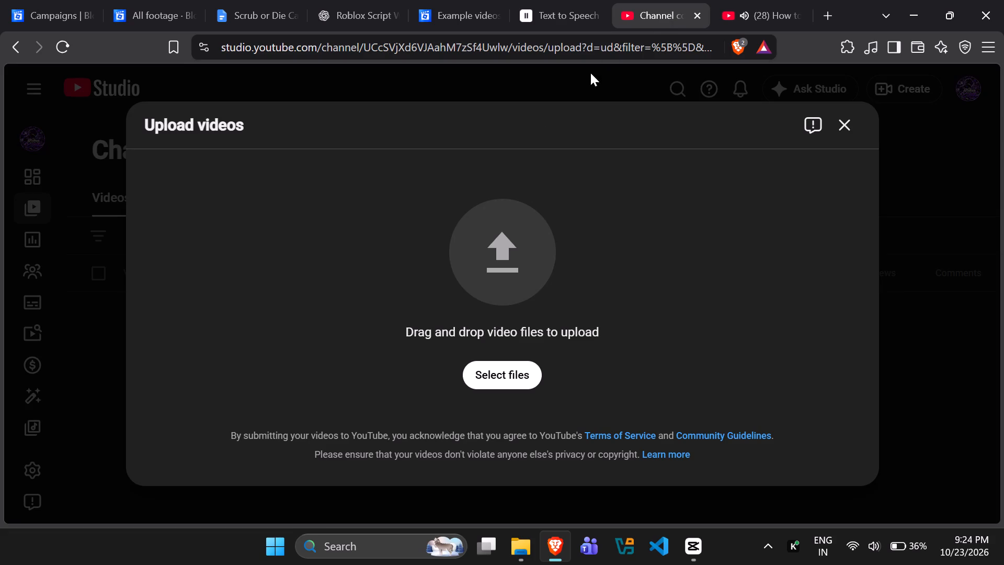
left_click(843, 132)
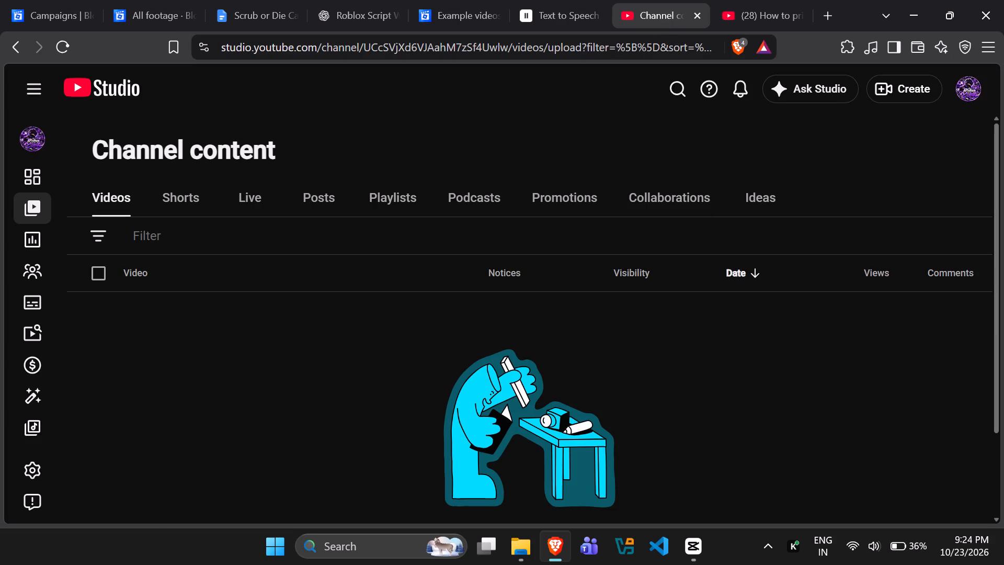
left_click(33, 241)
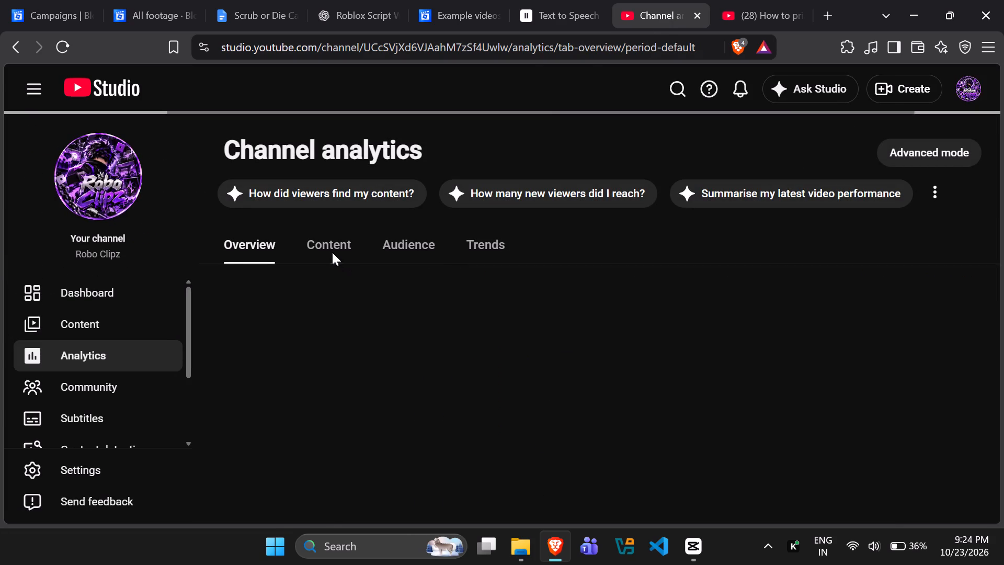
scroll(332, 251, "down", 1)
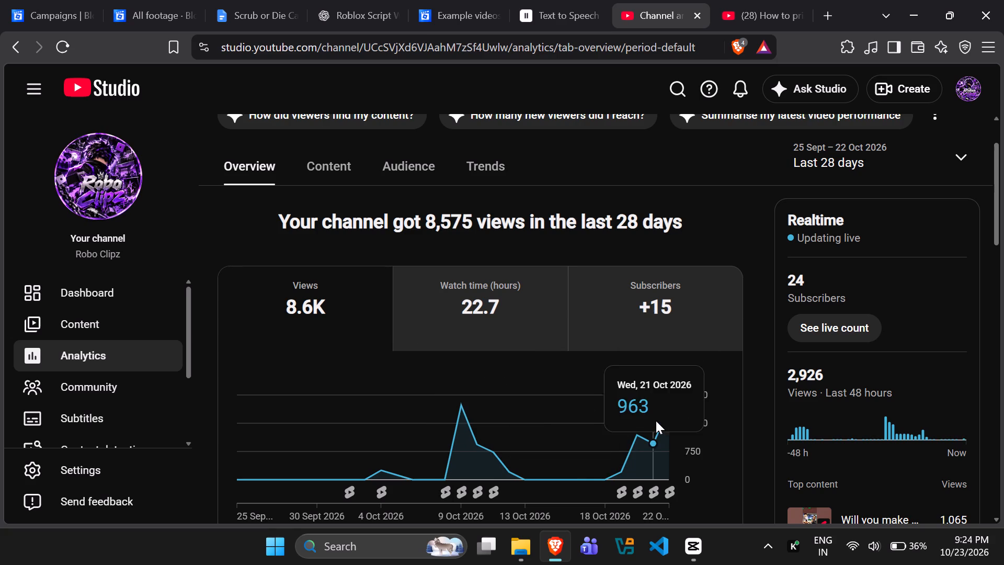
scroll(671, 419, "down", 1)
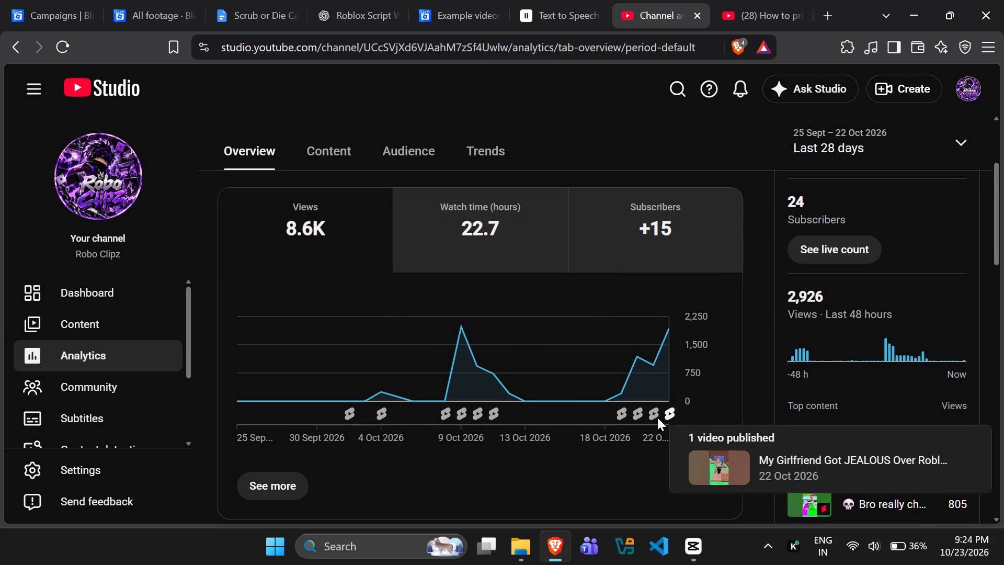
Examine the channel's content analytics, including how viewers find the Shorts and how they engaged.
left_click(320, 152)
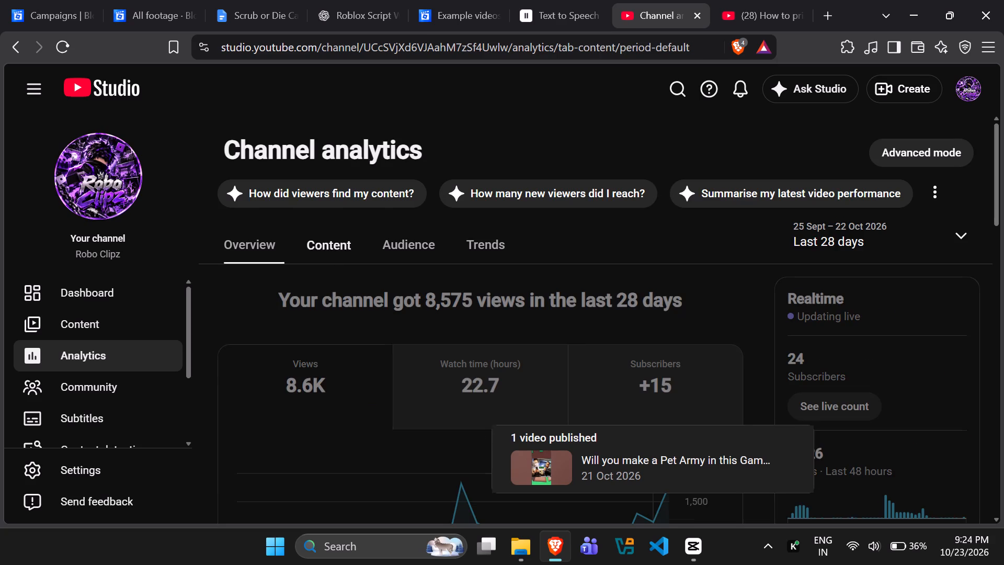
scroll(428, 282, "down", 1)
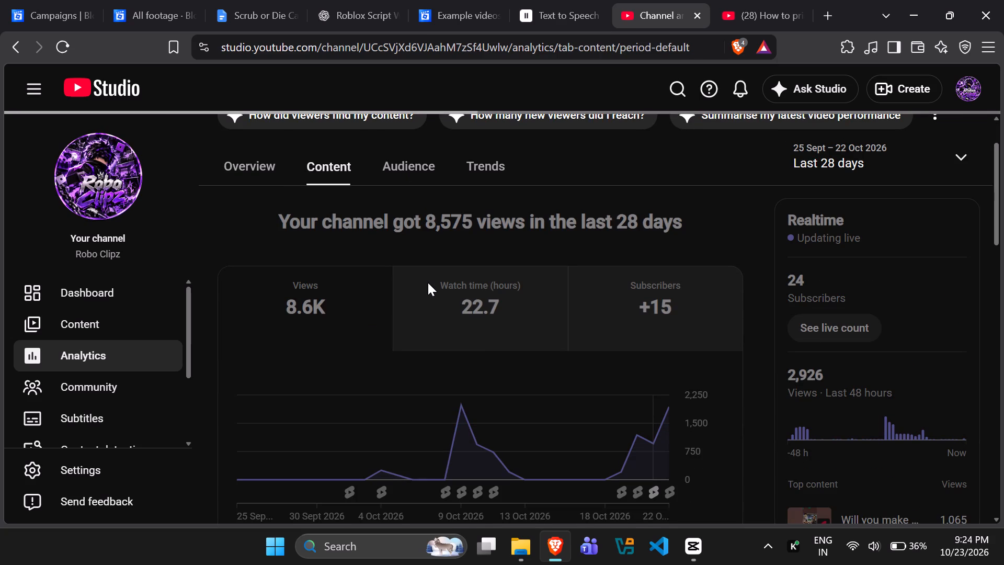
scroll(428, 282, "down", 3)
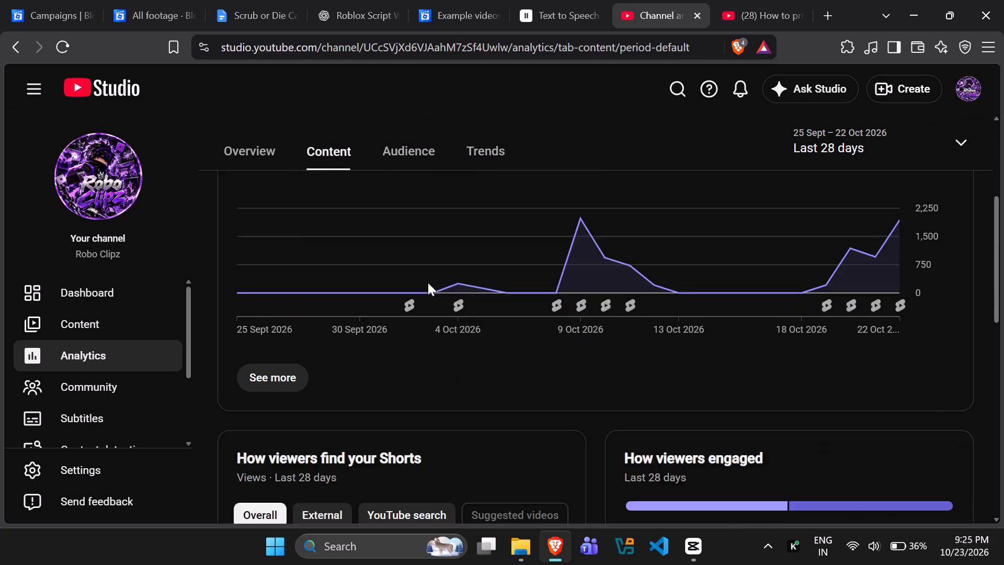
scroll(428, 282, "down", 1)
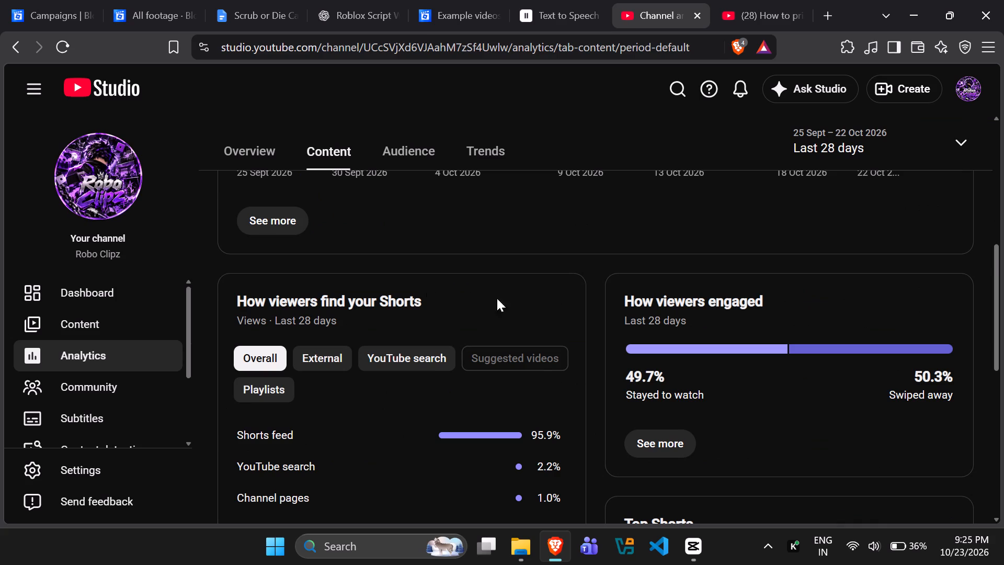
scroll(541, 307, "down", 1)
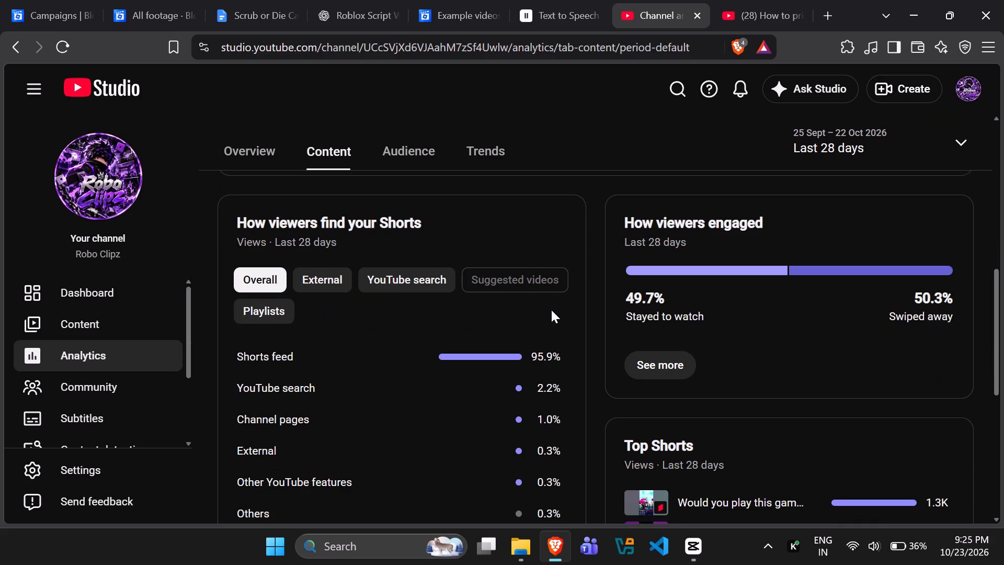
Examine the detailed viewer engagement report for each Short's stayed-to-watch rate and views, and return to the content analytics.
left_click(654, 360)
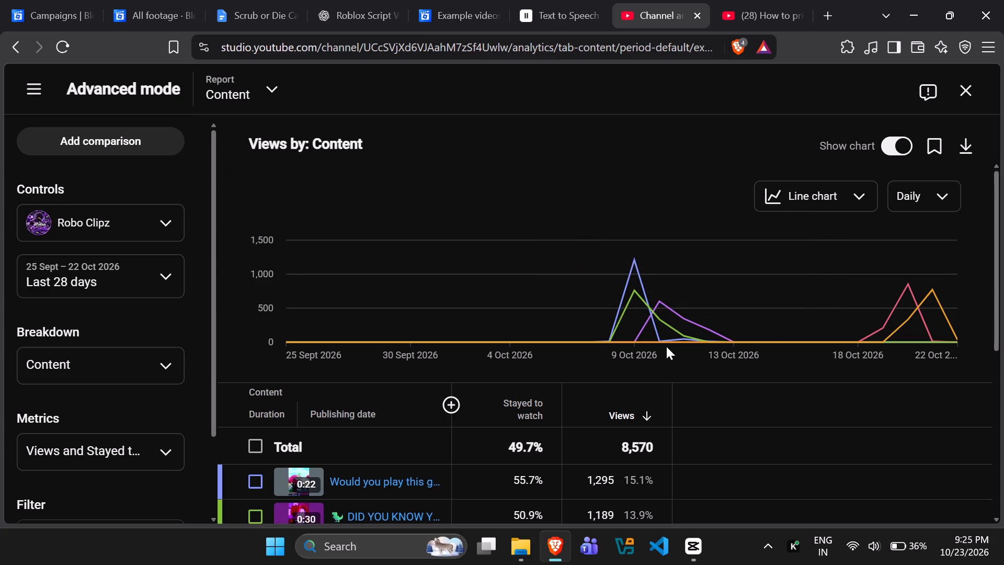
scroll(636, 296, "down", 1)
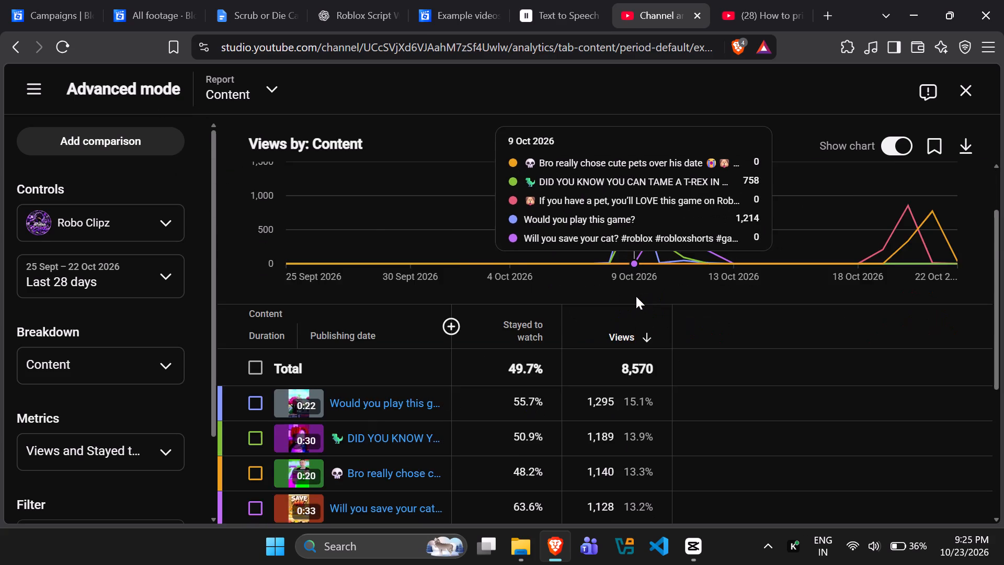
scroll(636, 296, "down", 2)
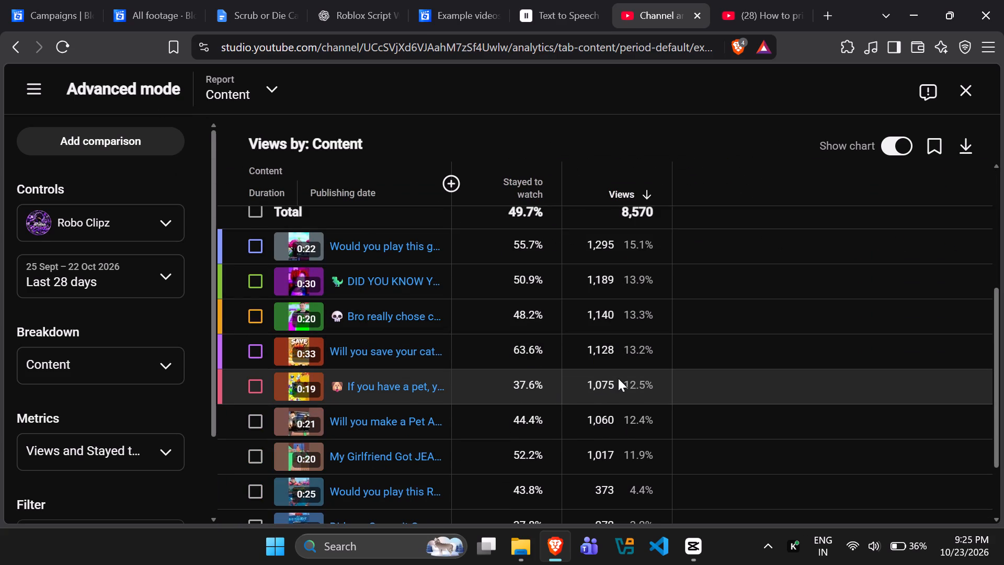
scroll(618, 378, "up", 2)
scroll(618, 378, "down", 4)
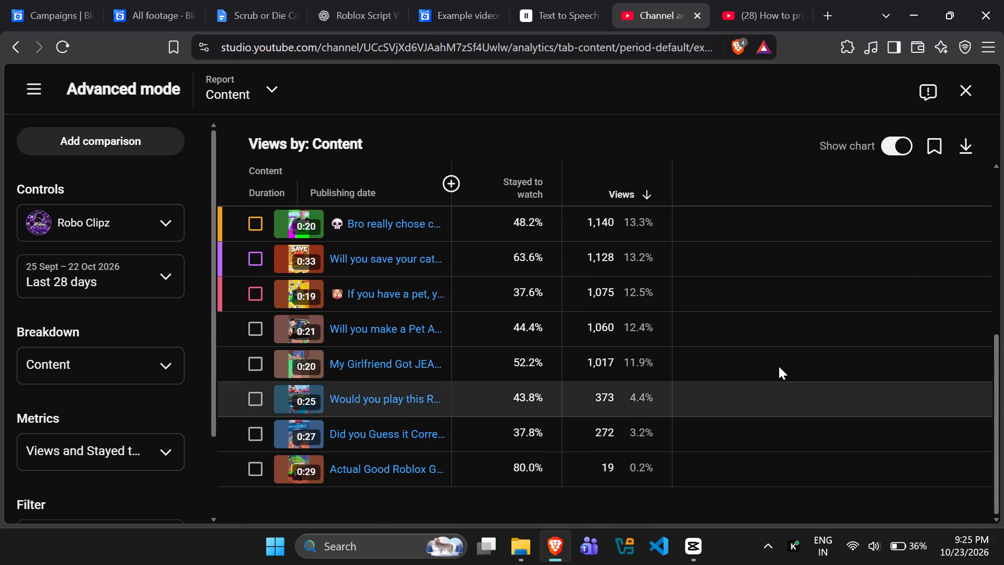
left_click(964, 95)
scroll(684, 376, "down", 6)
scroll(611, 341, "up", 4)
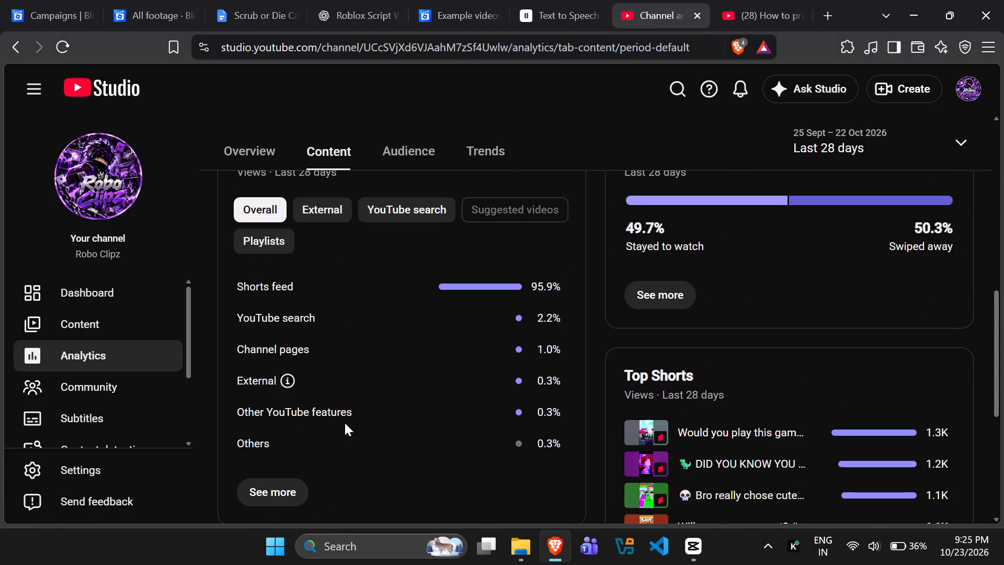
Examine the remaining Top Shorts and Top remixed sections of the content analytics.
scroll(317, 358, "down", 5)
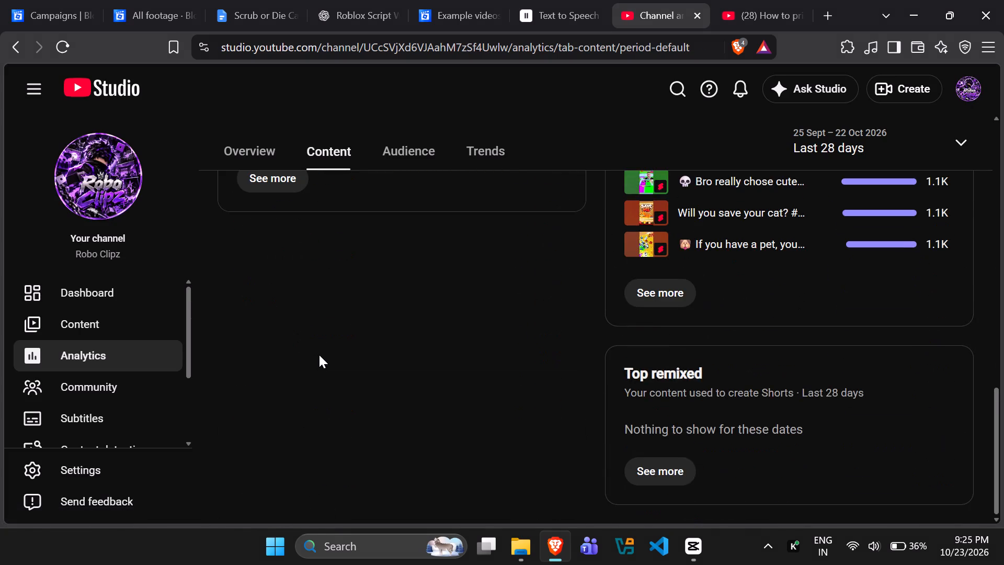
scroll(320, 354, "down", 5)
scroll(321, 345, "up", 2)
Examine the channel's audience analytics, including monthly audience, watch behaviour, subscriber watch time, viewing formats, age and gender, and device type.
left_click(397, 161)
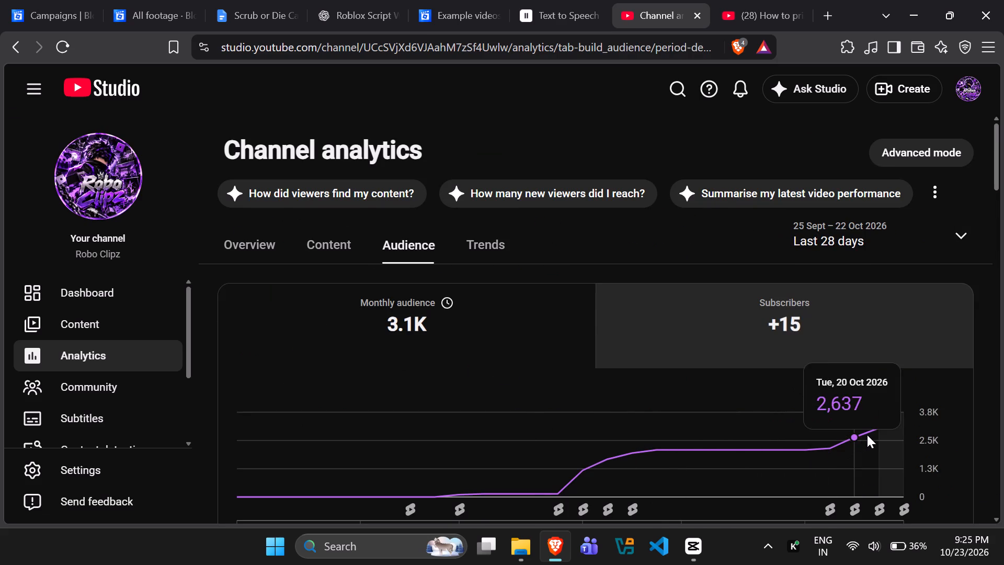
scroll(875, 431, "down", 1)
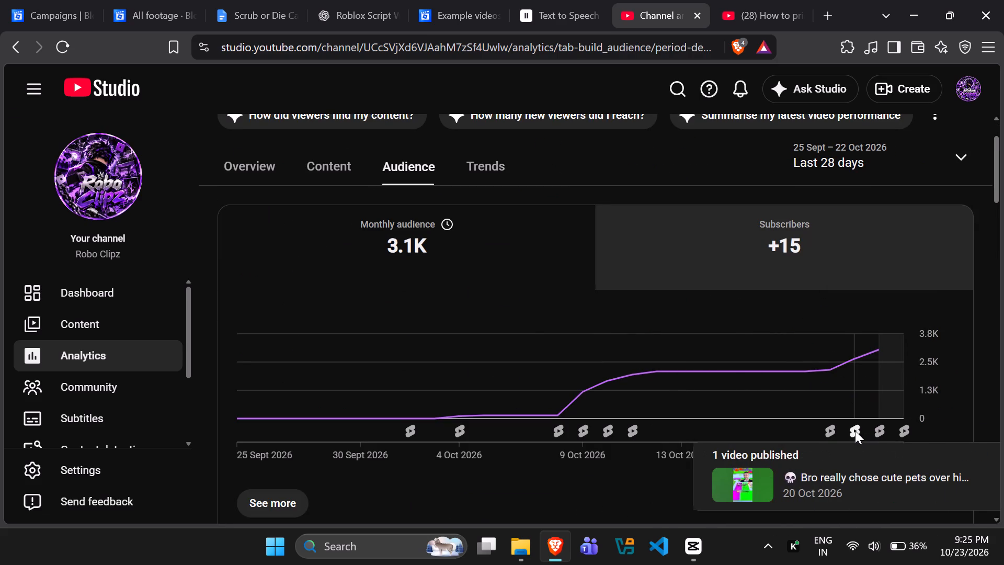
scroll(874, 428, "down", 2)
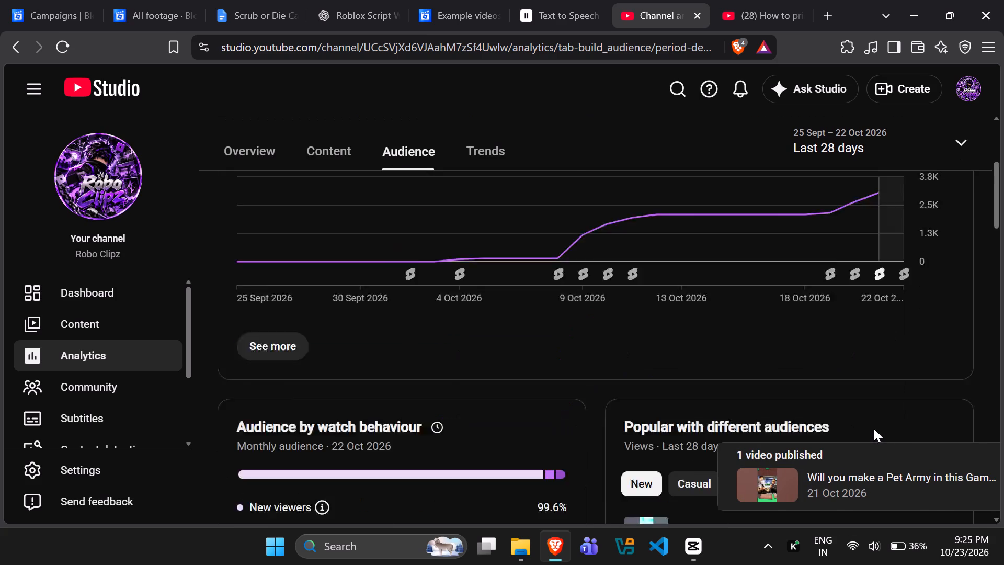
scroll(874, 428, "down", 1)
scroll(638, 342, "down", 10)
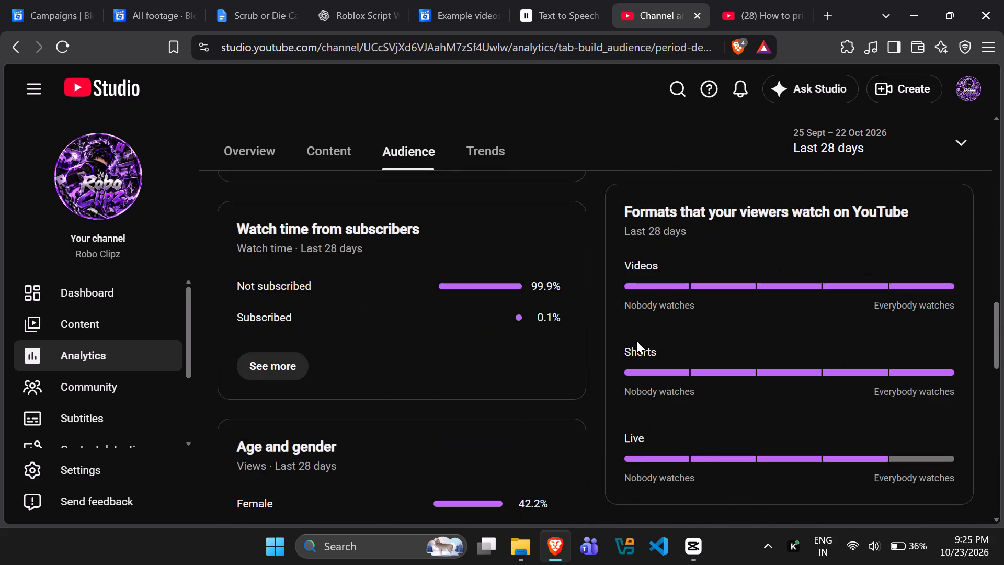
scroll(636, 341, "down", 5)
scroll(636, 341, "up", 2)
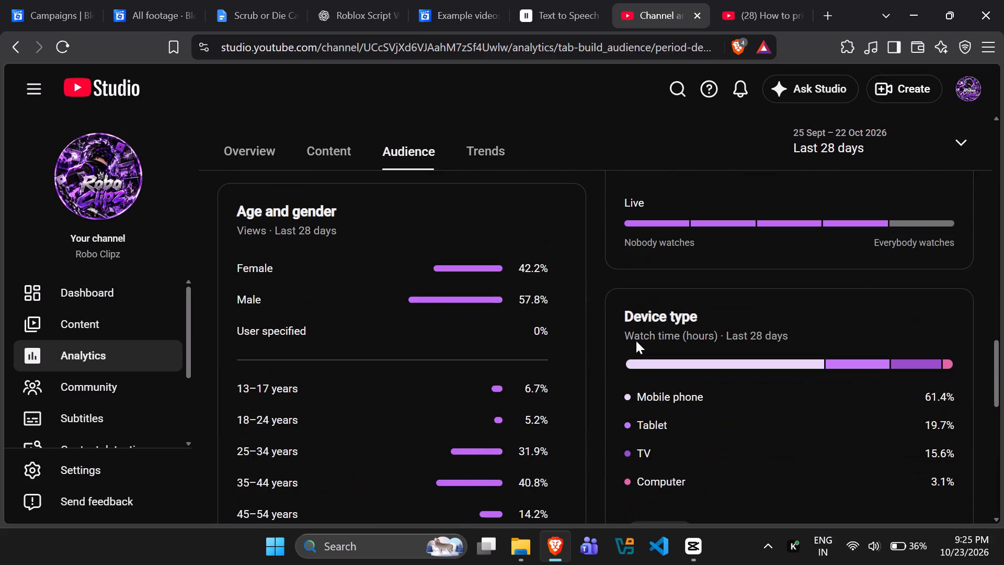
scroll(578, 341, "down", 1)
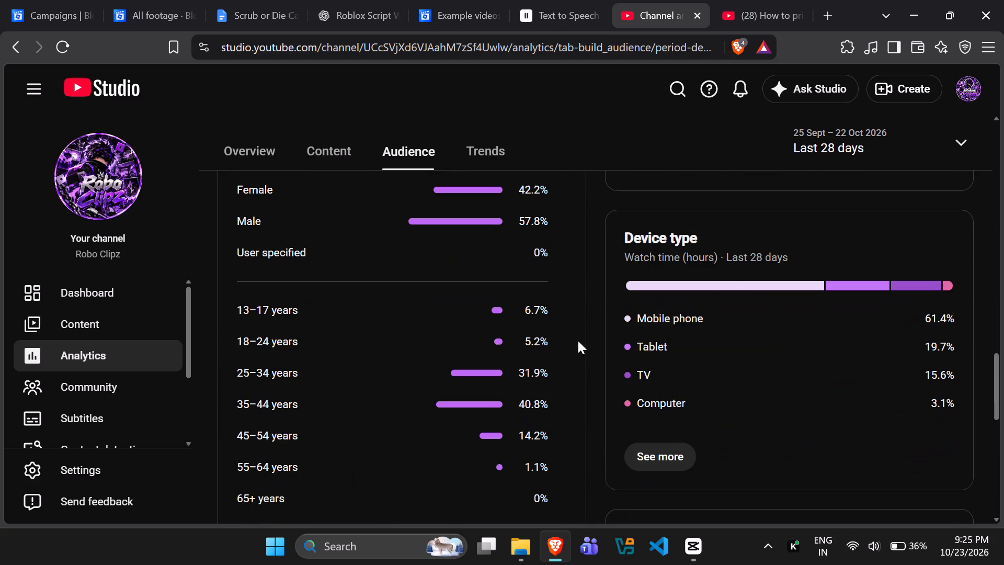
scroll(578, 341, "up", 1)
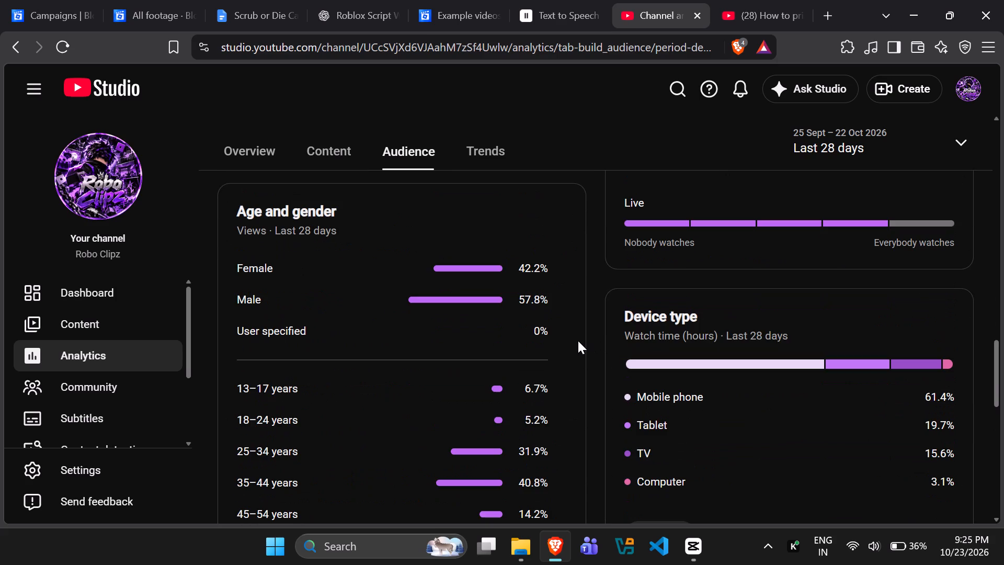
scroll(578, 341, "up", 2)
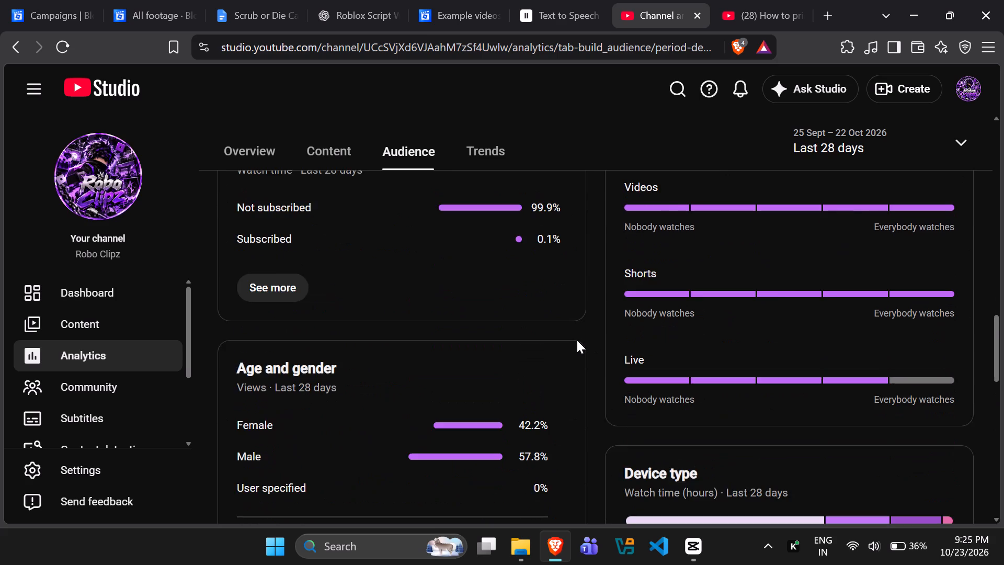
scroll(577, 340, "up", 1)
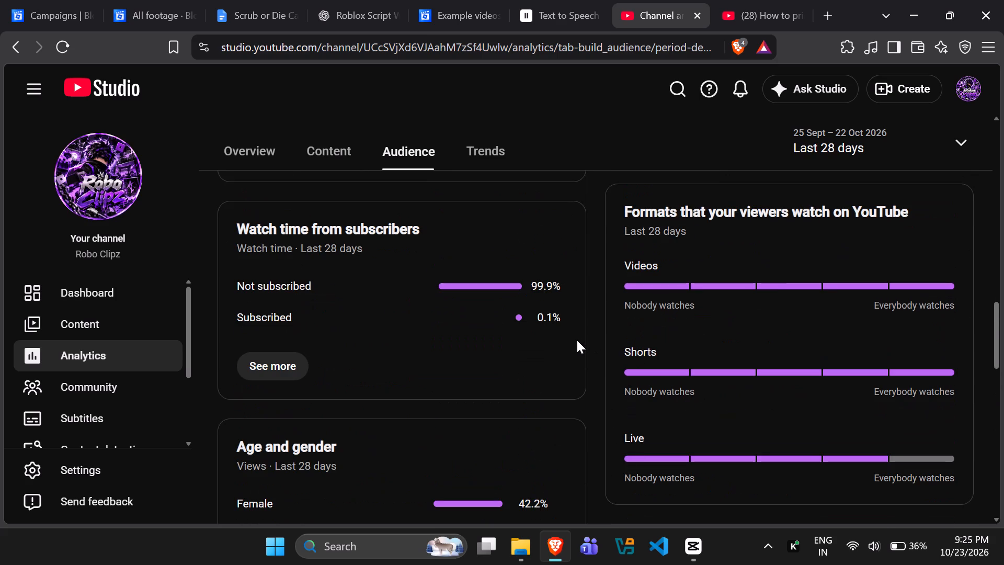
scroll(577, 340, "up", 4)
scroll(577, 340, "down", 12)
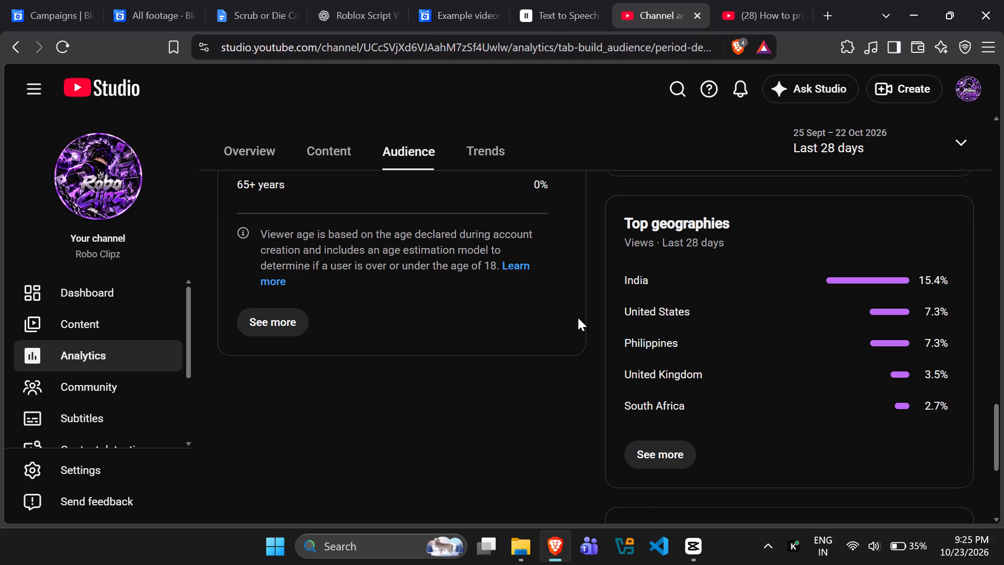
Examine the top geographies and the detailed views-by-geography report, and return to the content analytics.
left_click_drag(892, 368, 927, 369)
left_click_drag(927, 369, 927, 369)
left_click_drag(948, 307, 911, 307)
left_click(756, 303)
left_click(660, 460)
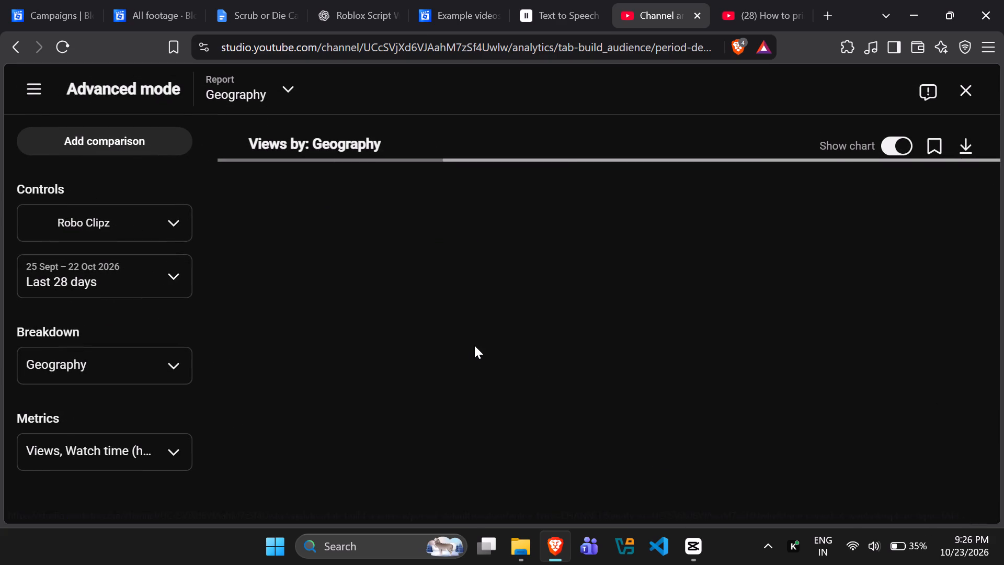
scroll(474, 345, "down", 2)
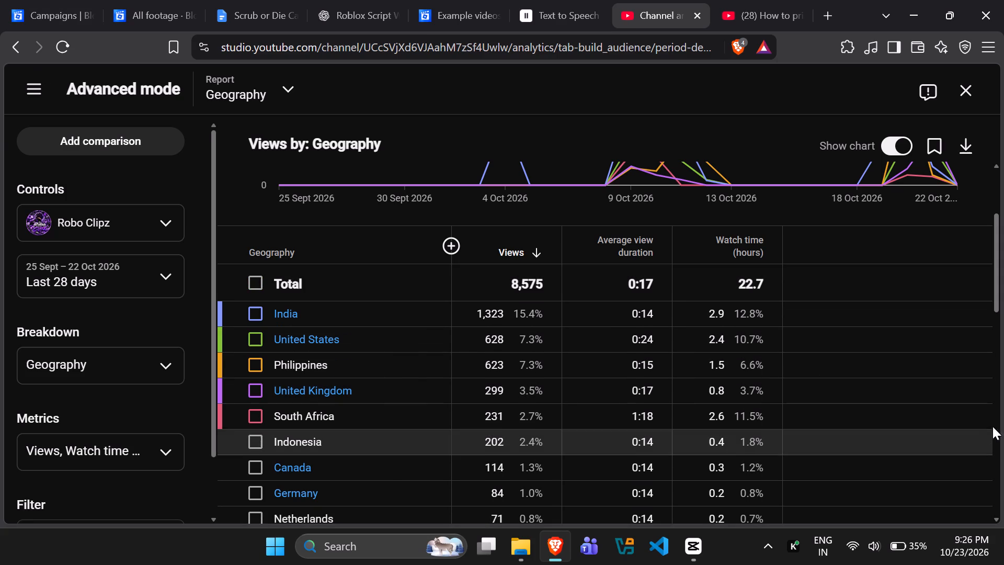
left_click(964, 96)
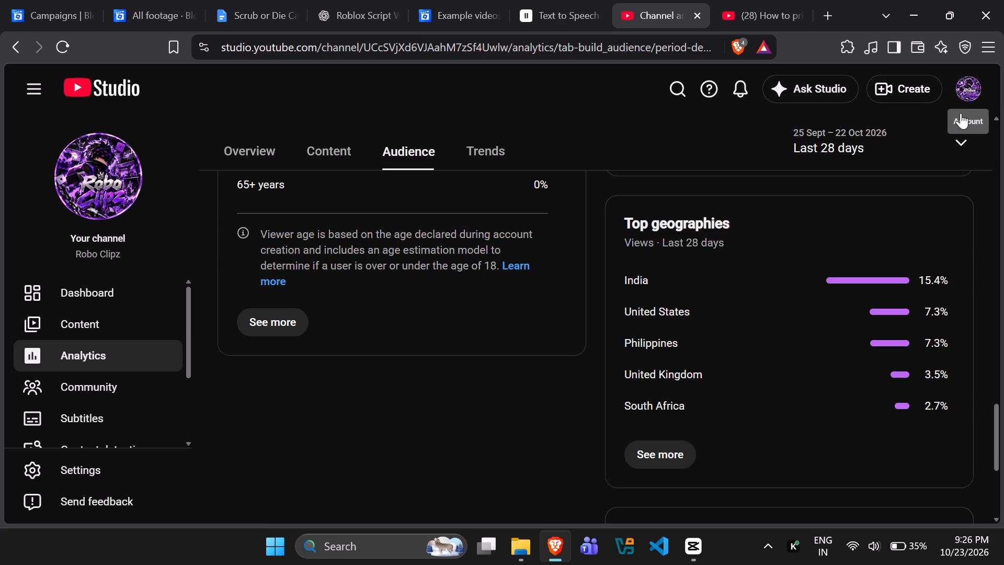
left_click(311, 148)
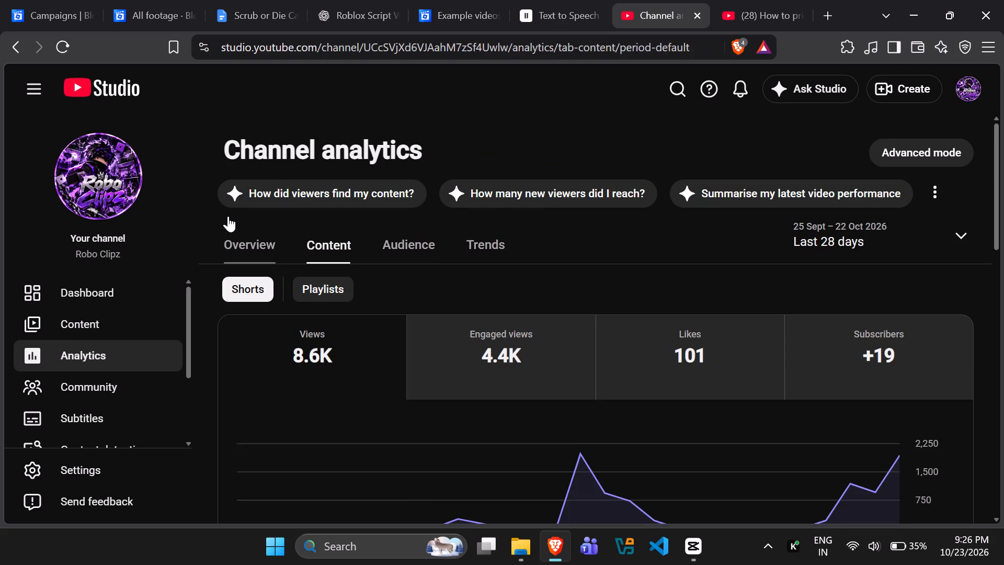
Start a new video upload with the scrub1 file from the CapCut Videos folder.
left_click(884, 89)
left_click(869, 123)
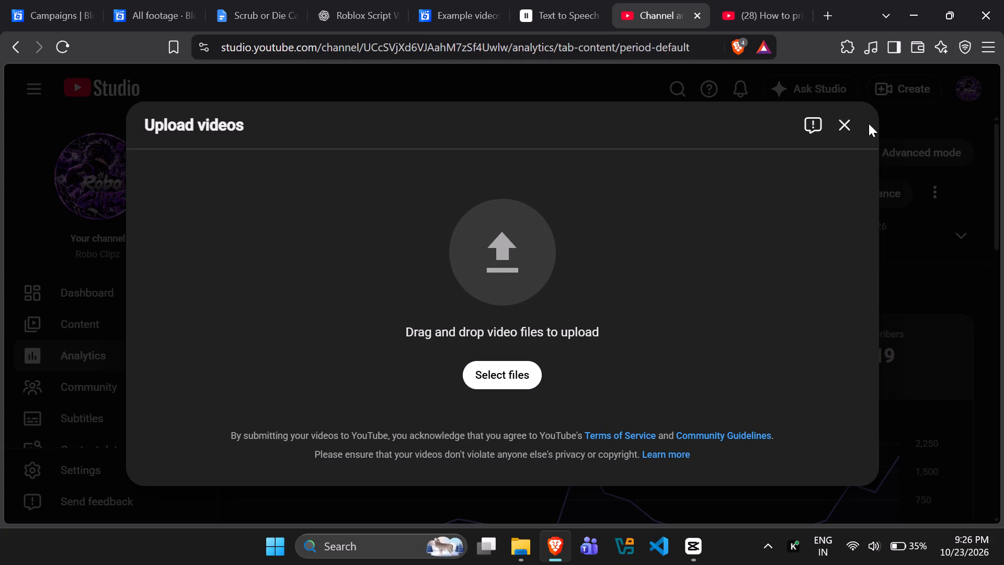
left_click(514, 555)
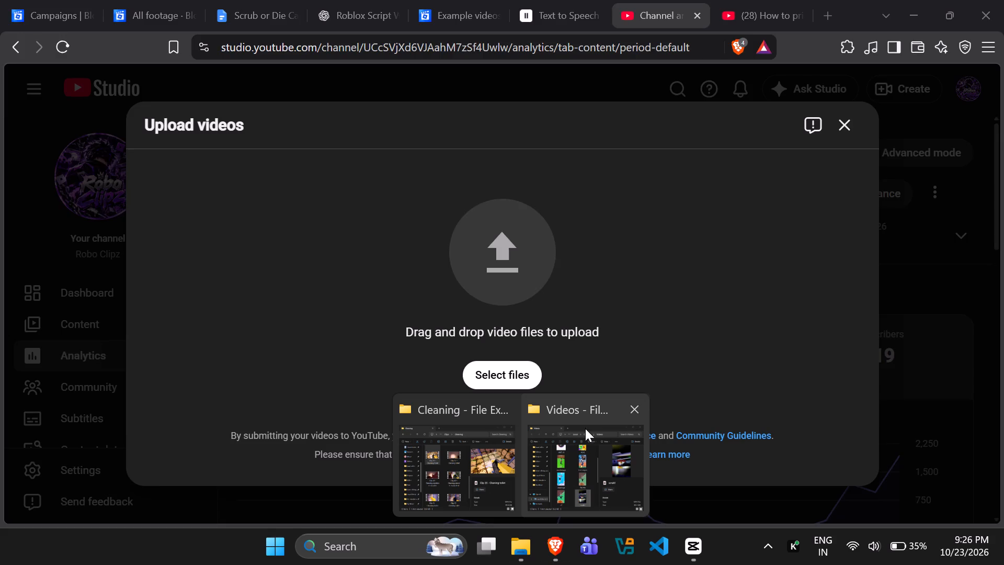
left_click(585, 427)
left_click_drag(736, 340, 827, 82)
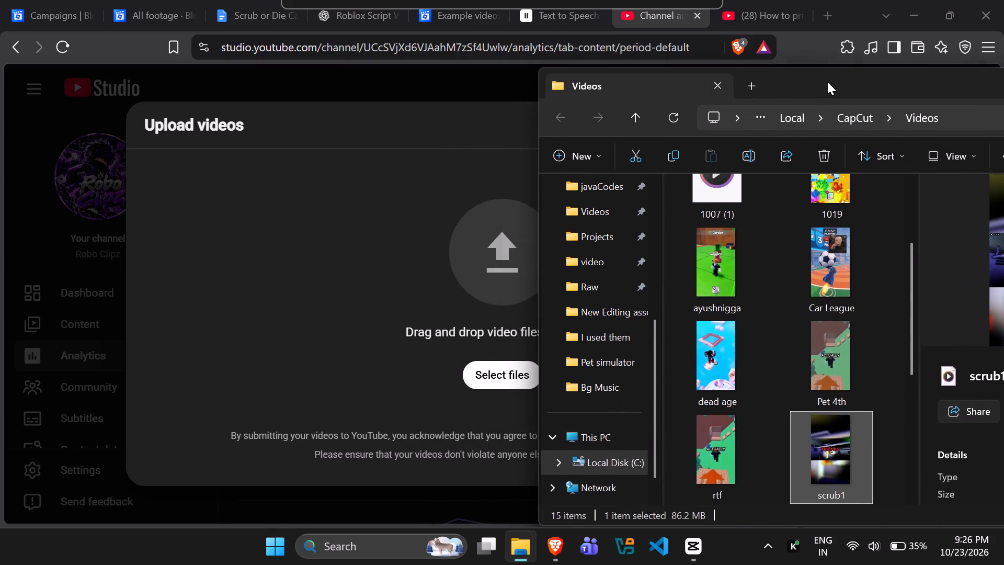
left_click_drag(827, 82, 828, 82)
left_click_drag(820, 466, 454, 293)
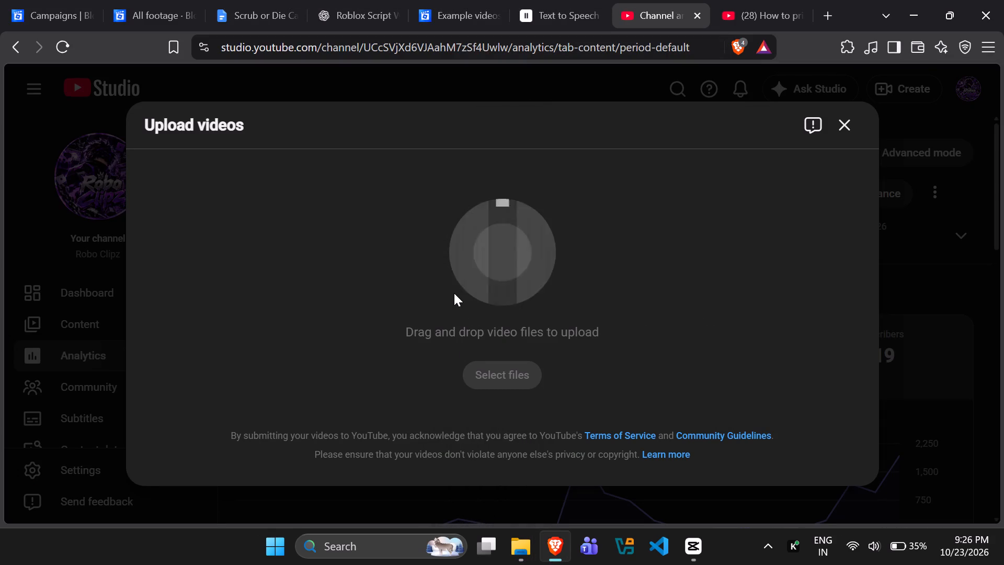
left_click_drag(297, 306, 174, 299)
left_click_drag(234, 297, 219, 297)
left_click(207, 297)
double_click(193, 296)
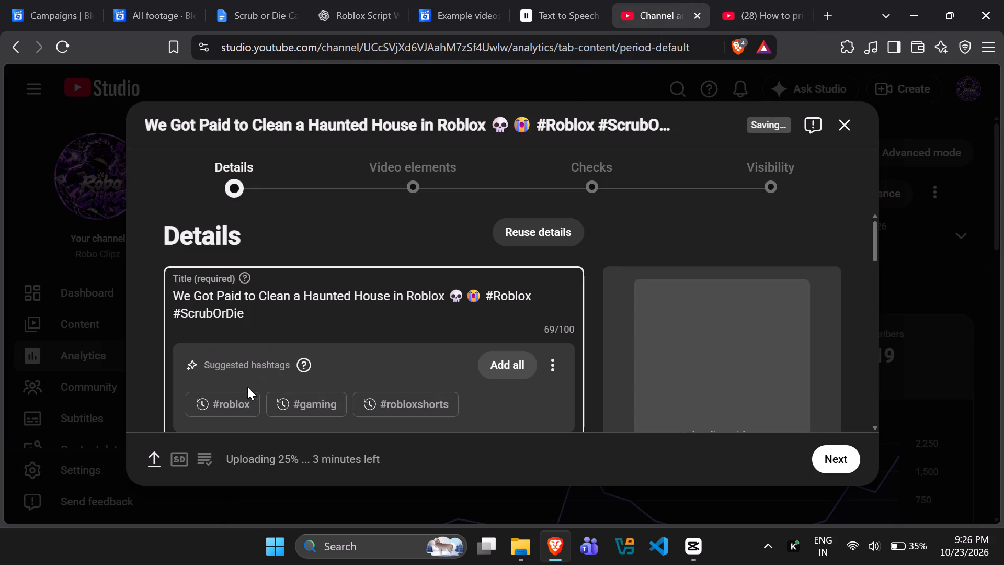
key("space")
Change the two hashtags in the video title to all lowercase: #roblox and #scrubordie.
left_click(499, 292)
key("BackSpace")
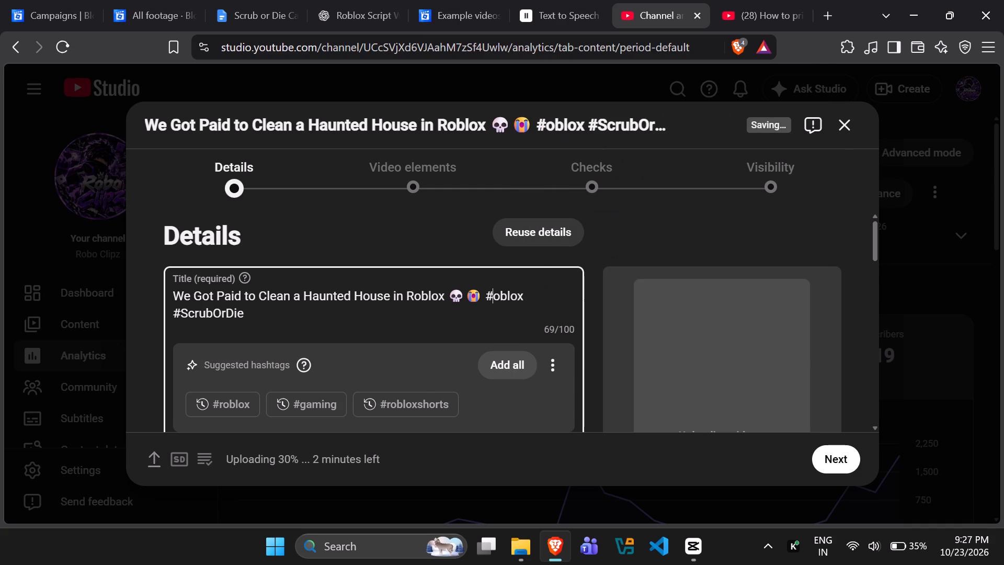
key("r")
left_click(218, 315)
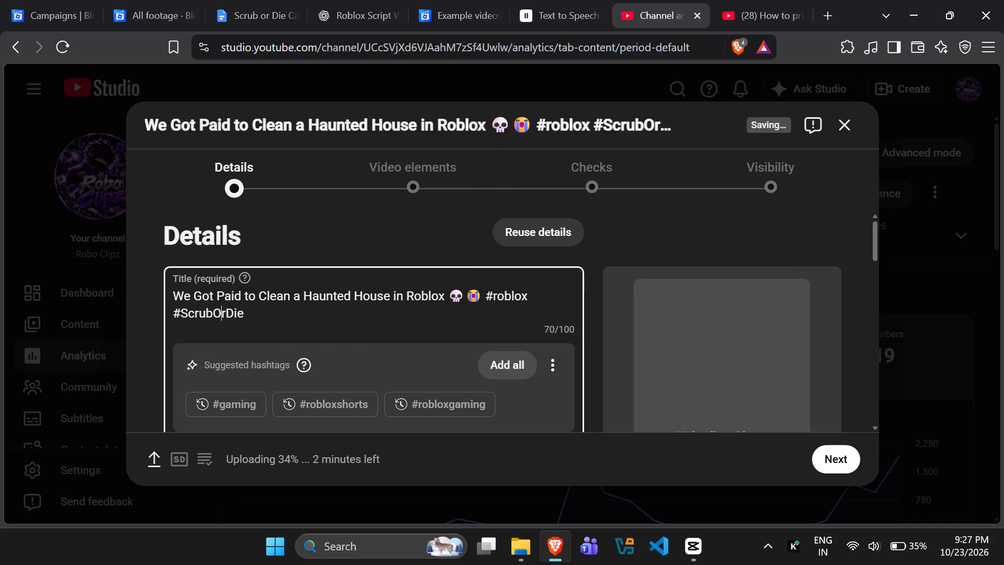
key("BackSpace")
key("o")
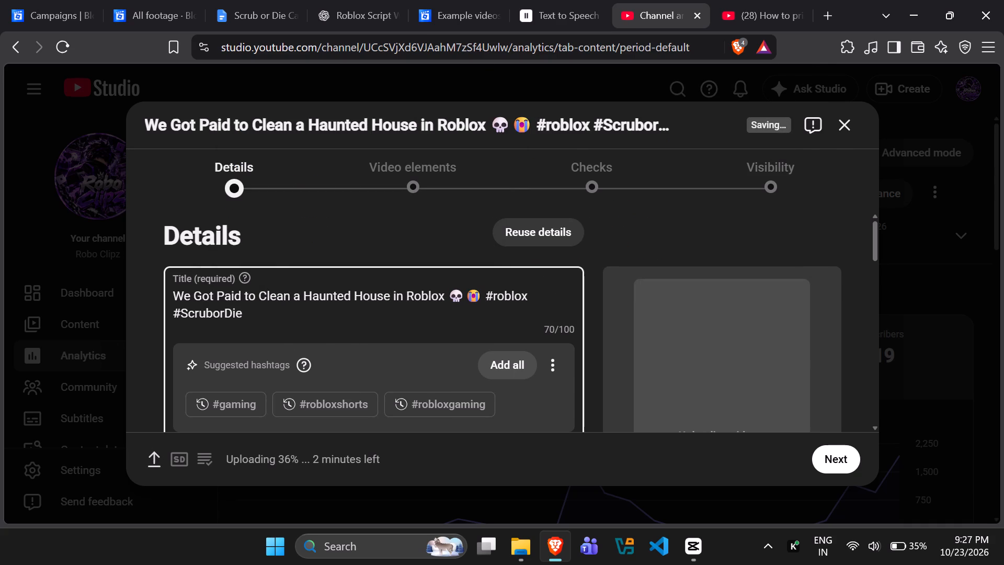
key("Right")
key("Right")
key("backslash")
key("BackSpace")
key("BackSpace")
key("d")
key("ctrl+Left")
key("ctrl+Left")
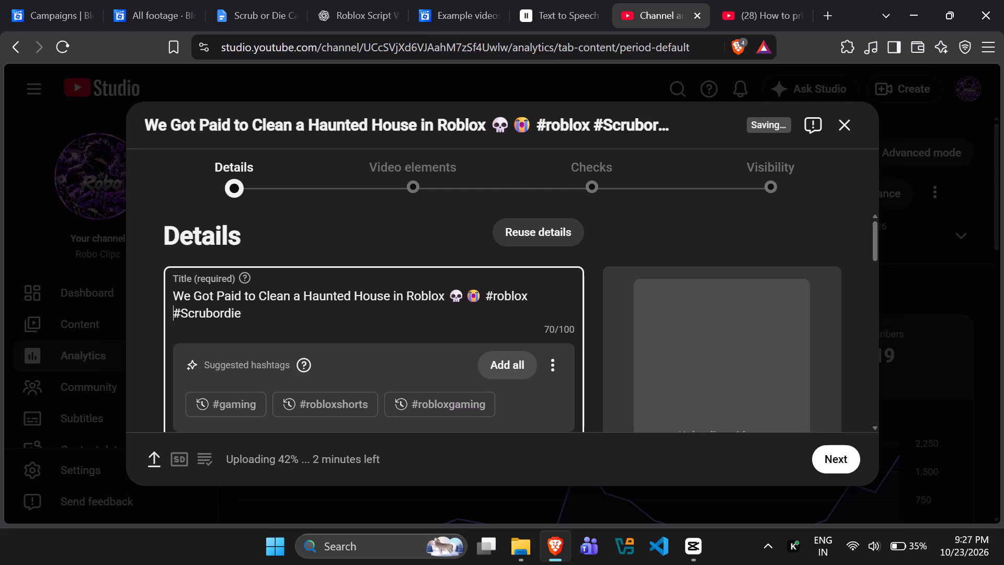
key("Right")
key("Delete")
key("s")
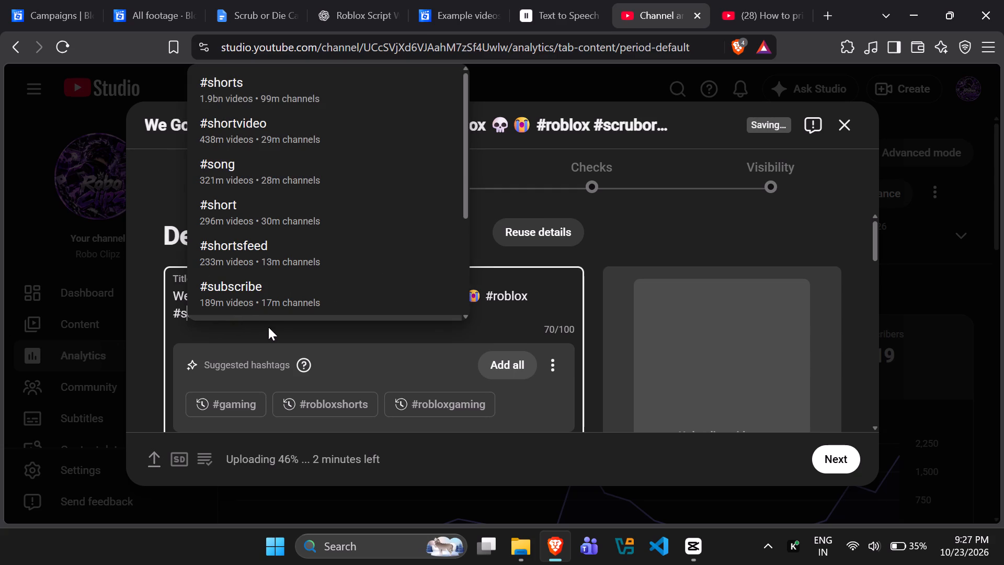
left_click(227, 337)
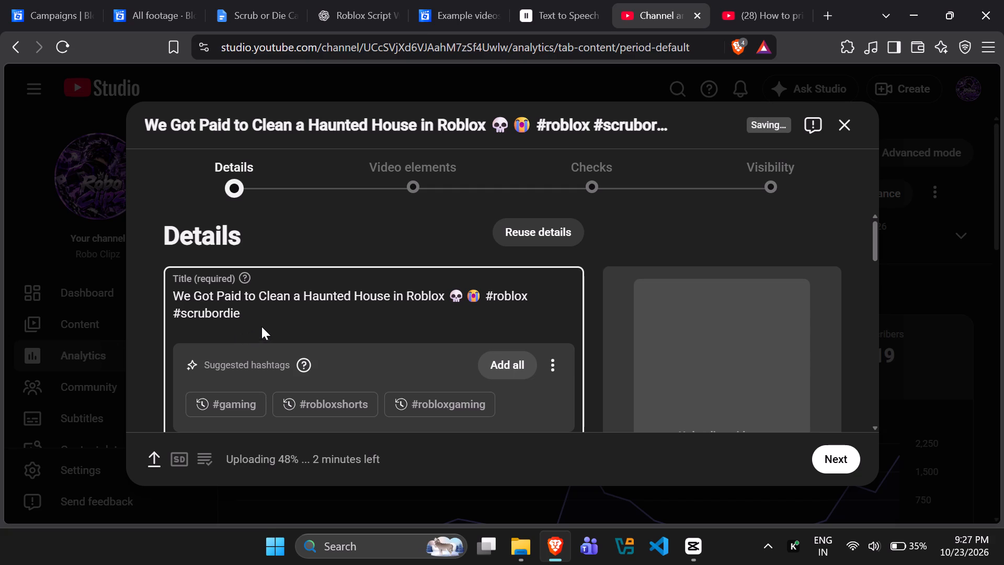
Append the hashtags #shorts, #gaming and #robloxshorts to the end of the video title.
left_click(261, 318)
type("#shorts")
key("Tab")
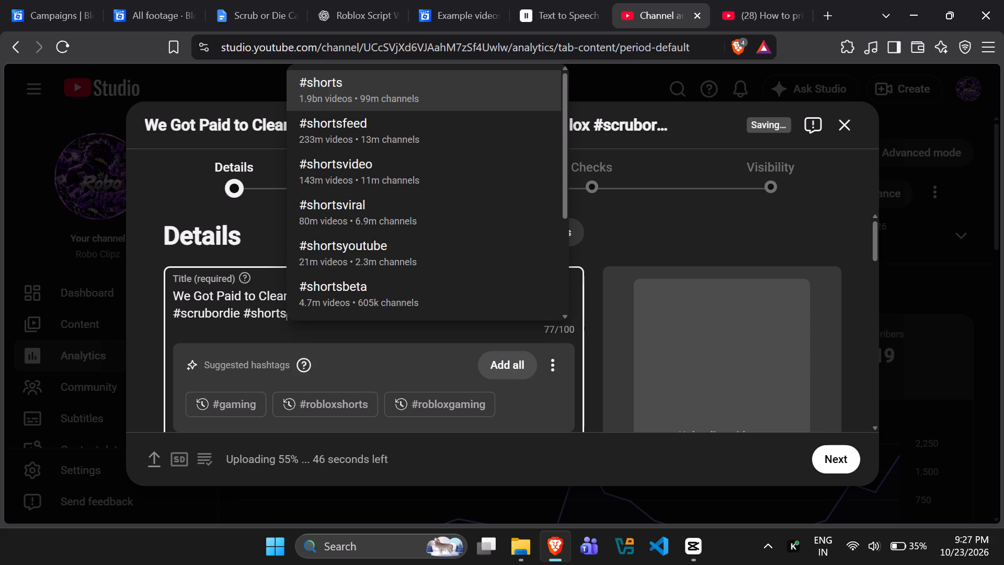
key("shift+numbersign")
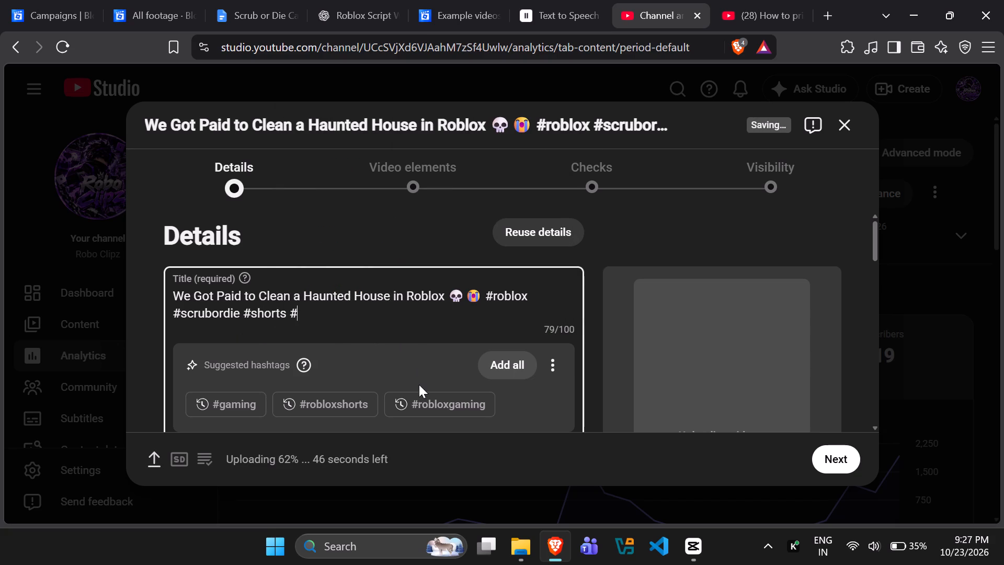
left_click(244, 399)
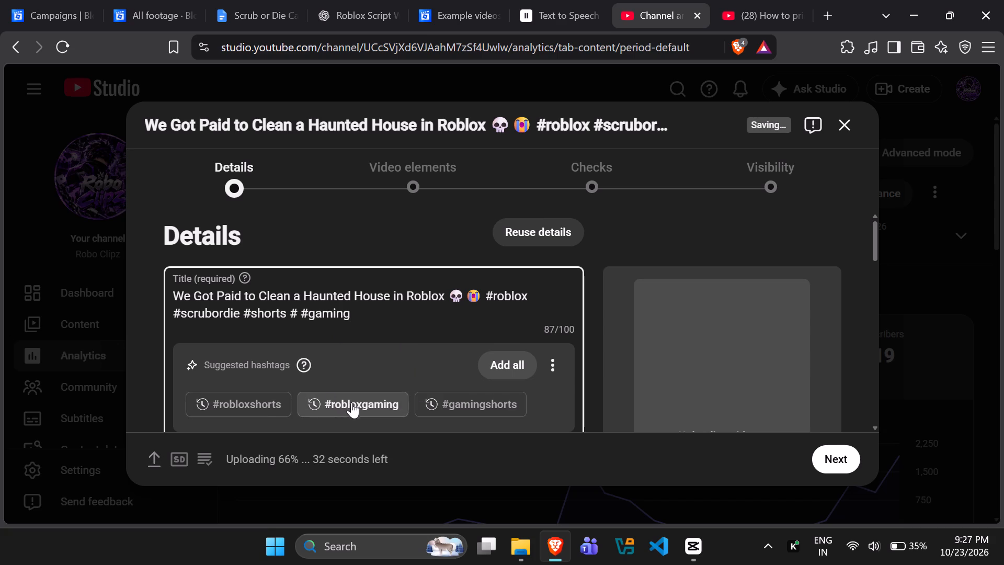
left_click(248, 408)
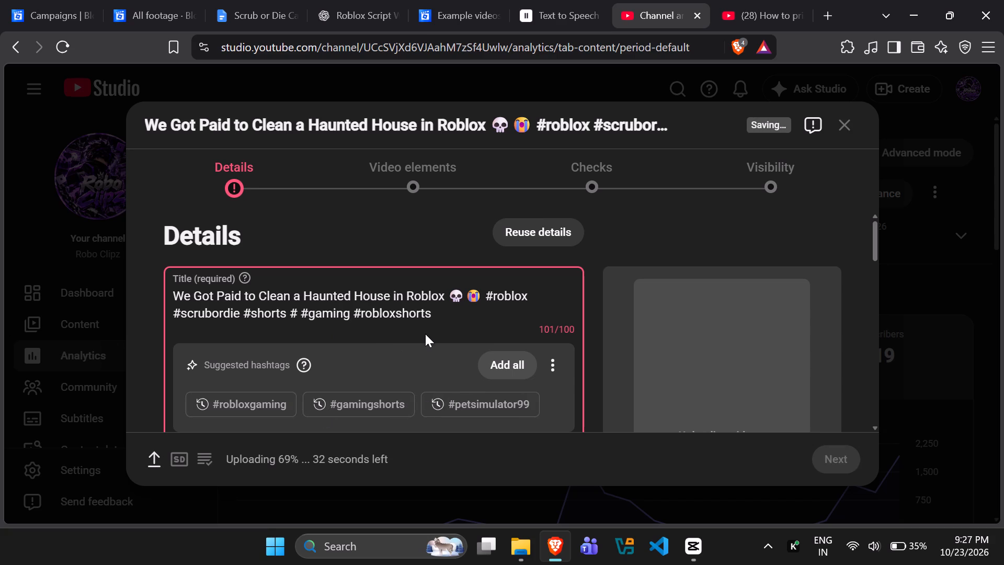
key("BackSpace")
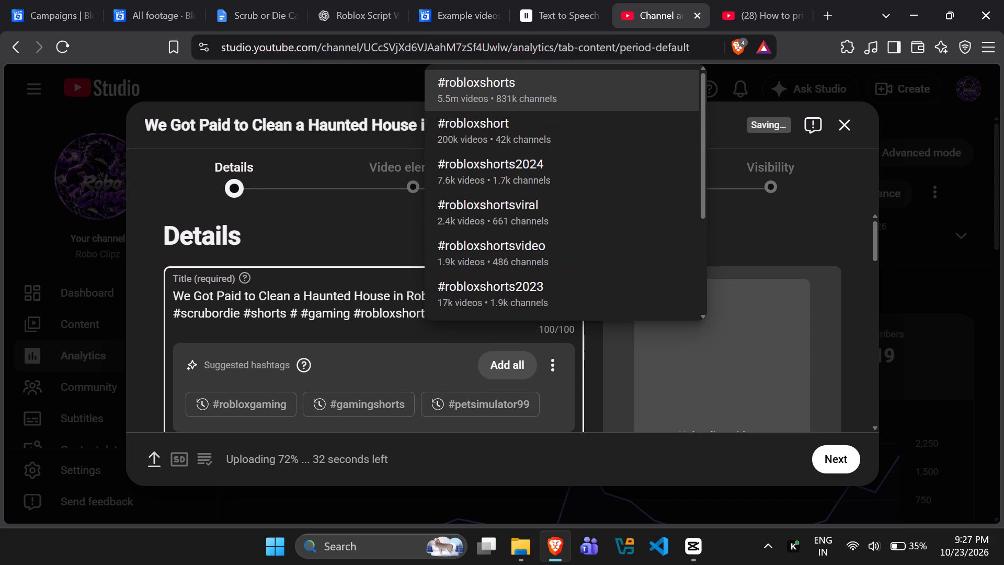
left_click(522, 96)
left_click(352, 314)
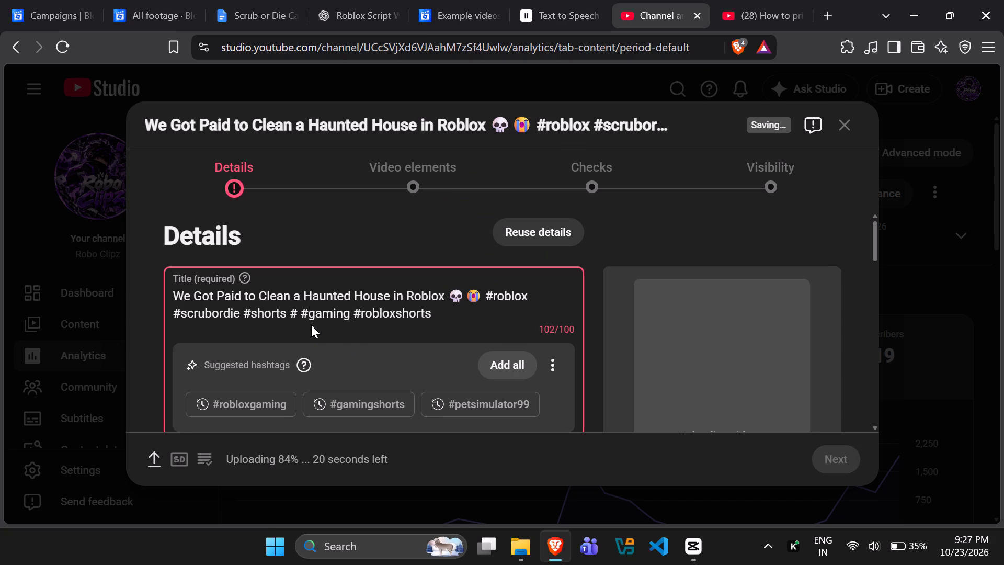
Shorten the title by deleting the 😭 emoji and the space before the 💀 emoji.
left_click(478, 298)
key("BackSpace")
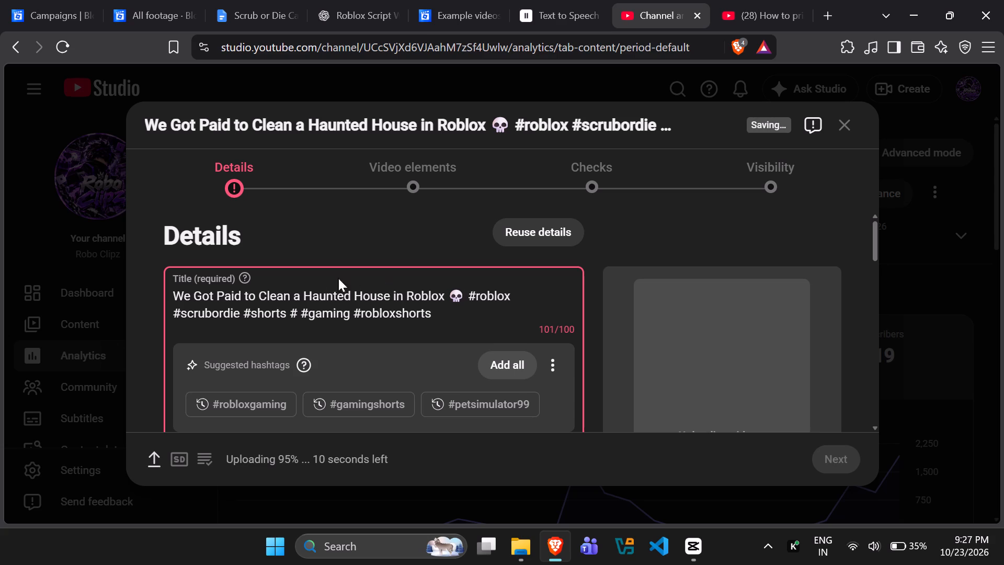
left_click(447, 293)
key("BackSpace")
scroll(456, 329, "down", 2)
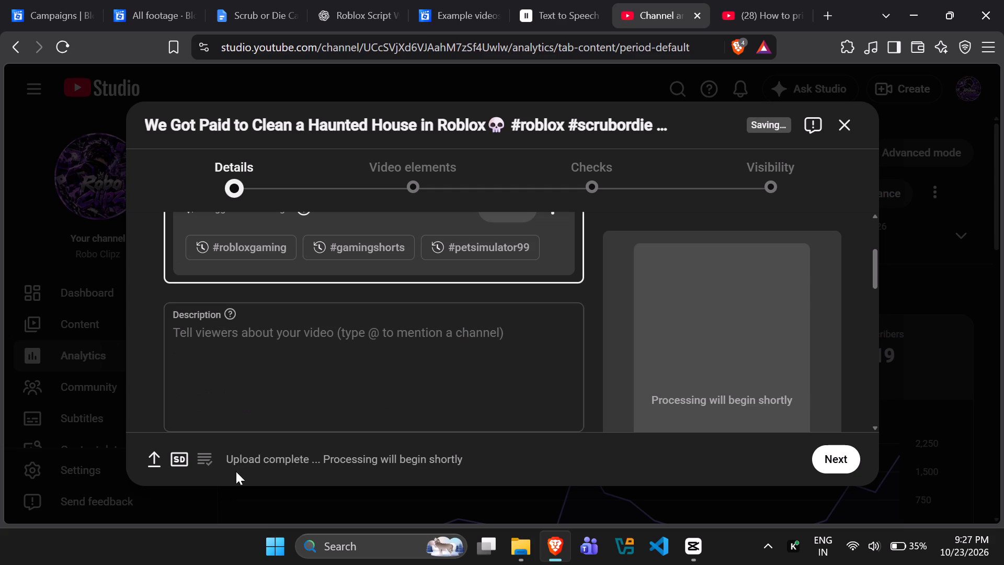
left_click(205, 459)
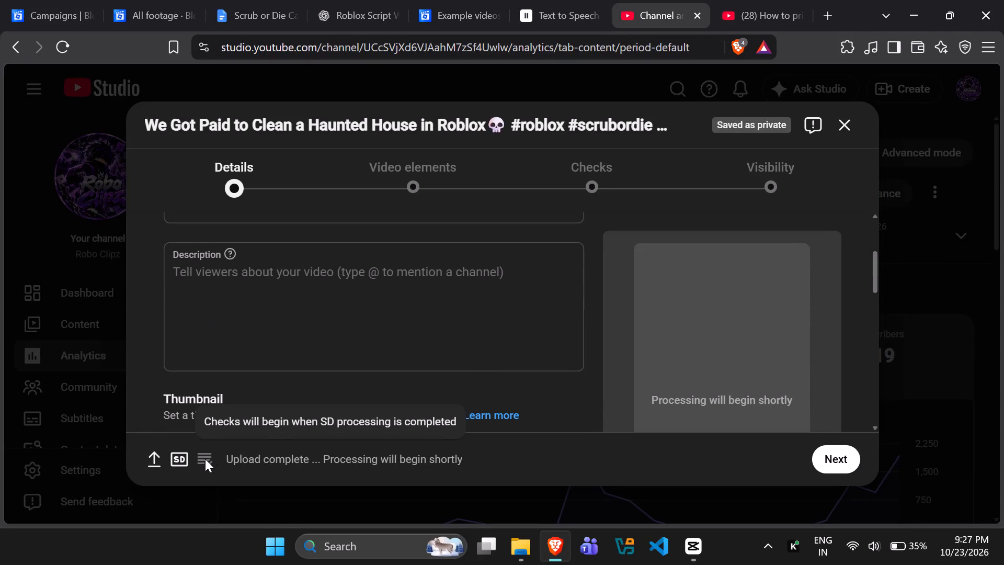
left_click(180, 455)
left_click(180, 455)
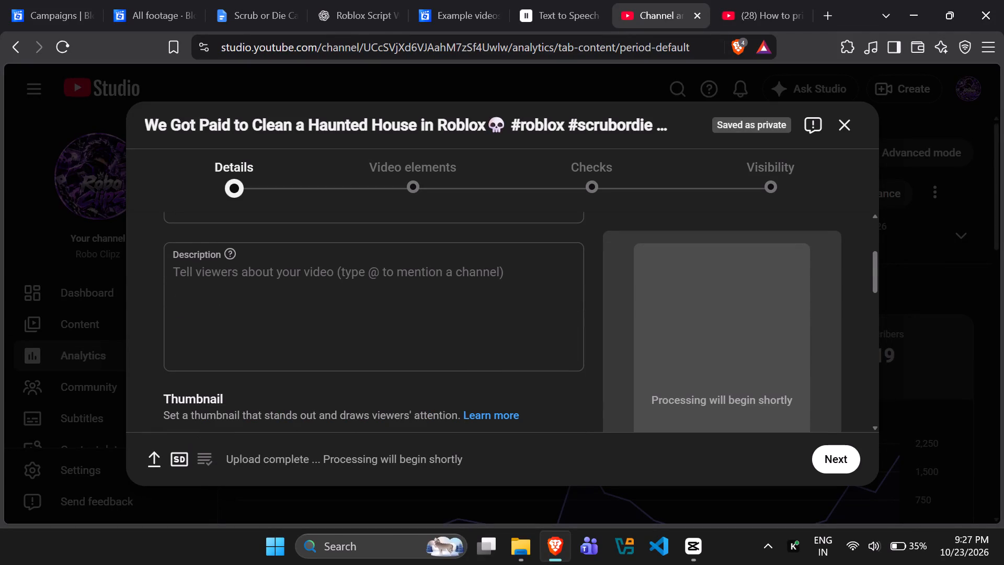
Copy the ChatGPT description beginning "We thought it was just a normal cleaning job" into the video's description in YouTube Studio.
left_click(761, 1)
left_click(563, 4)
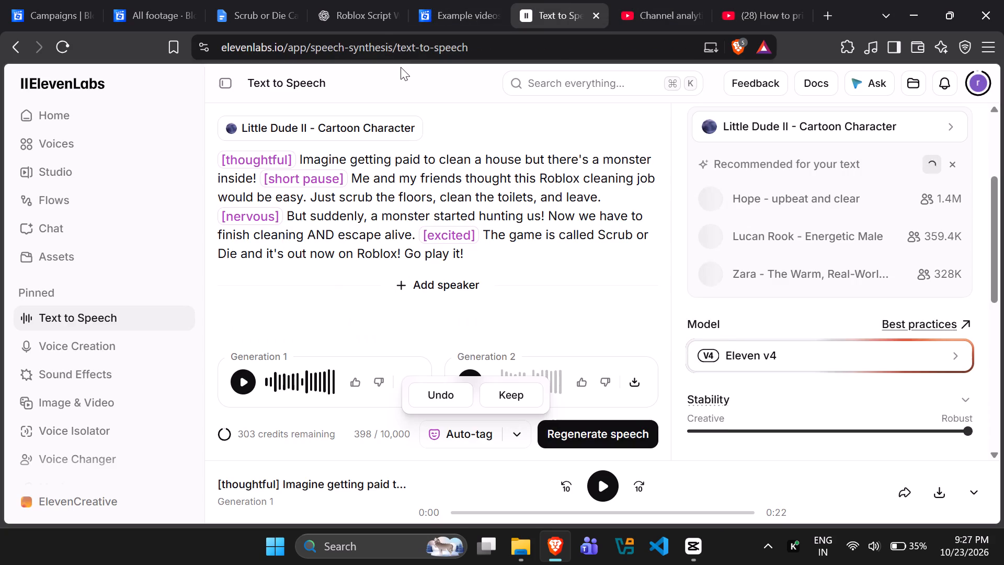
left_click(338, 7)
scroll(520, 245, "down", 3)
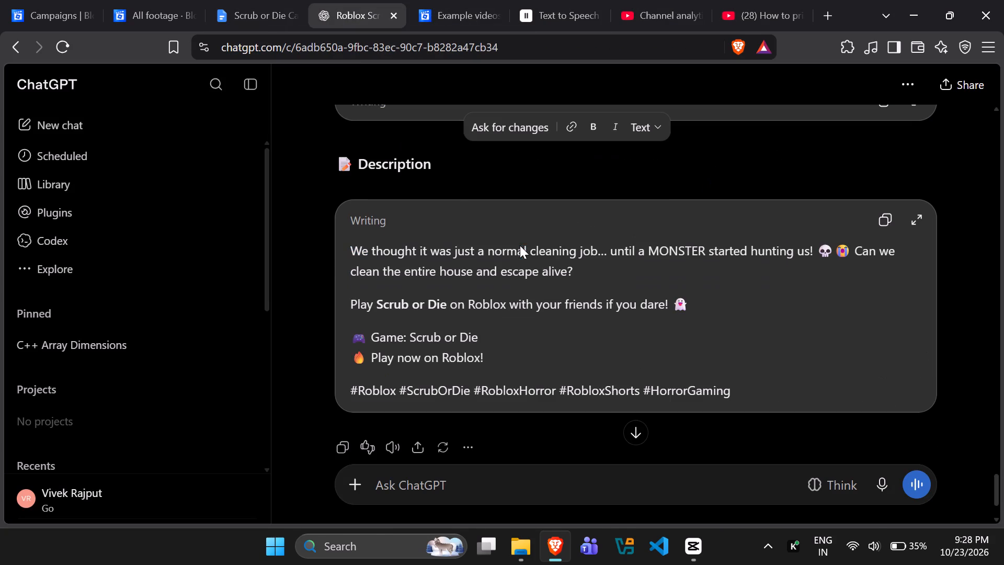
left_click(880, 225)
left_click(743, 0)
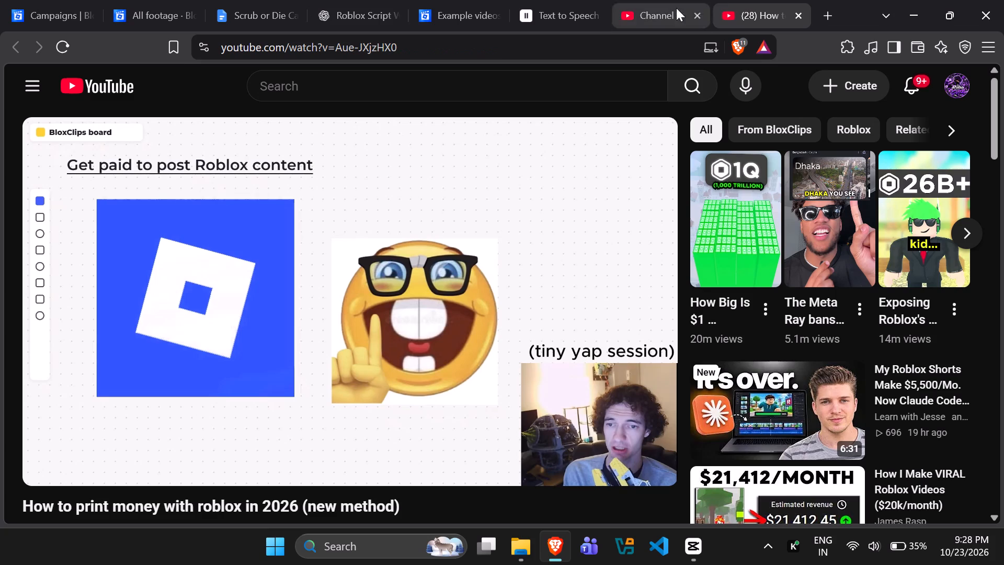
left_click(665, 0)
left_click(326, 246)
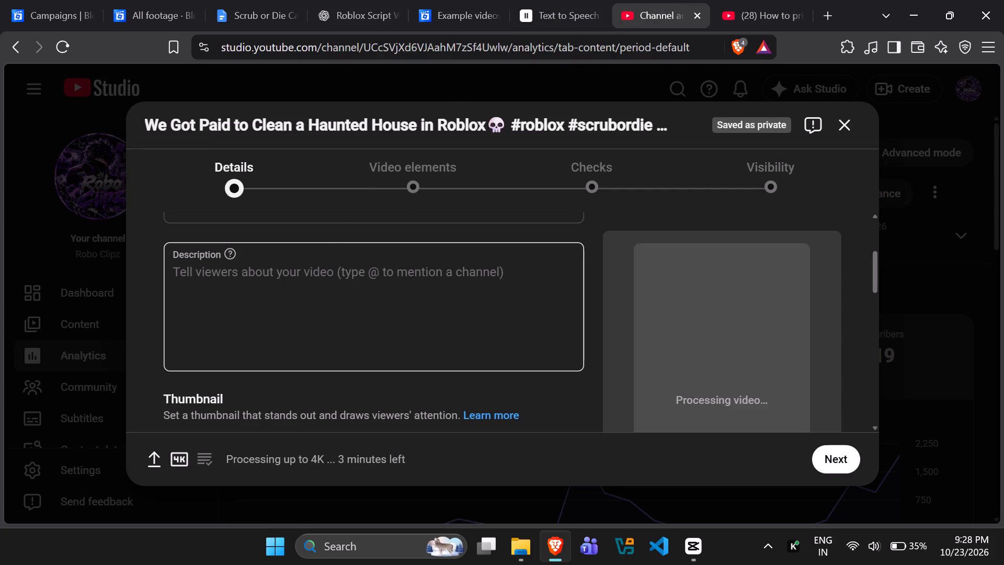
left_click(309, 282)
key("ctrl+v")
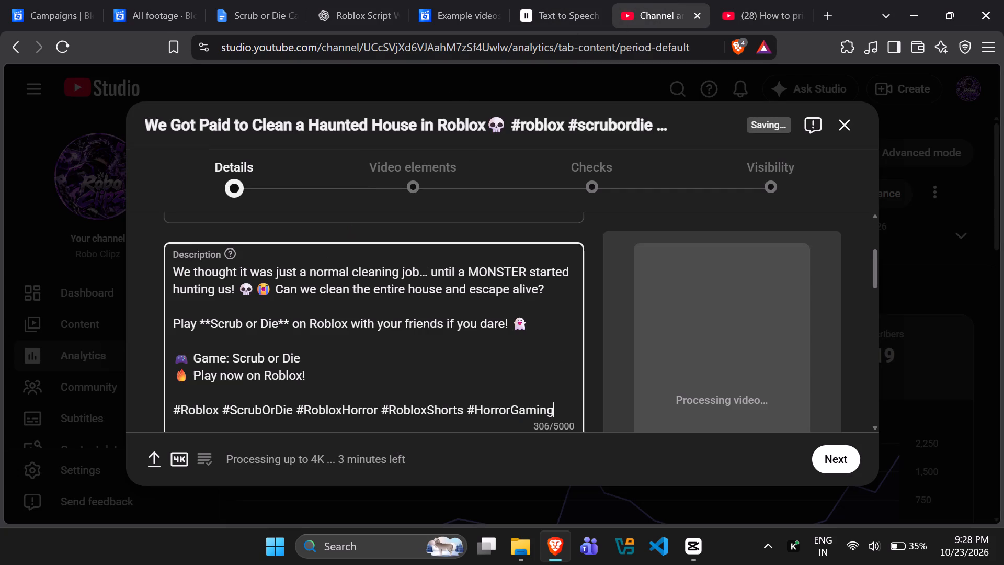
Remove the double asterisks around "Scrub or Die" in the description.
left_click(288, 322)
key("BackSpace")
key("BackSpace")
key("ctrl+Left")
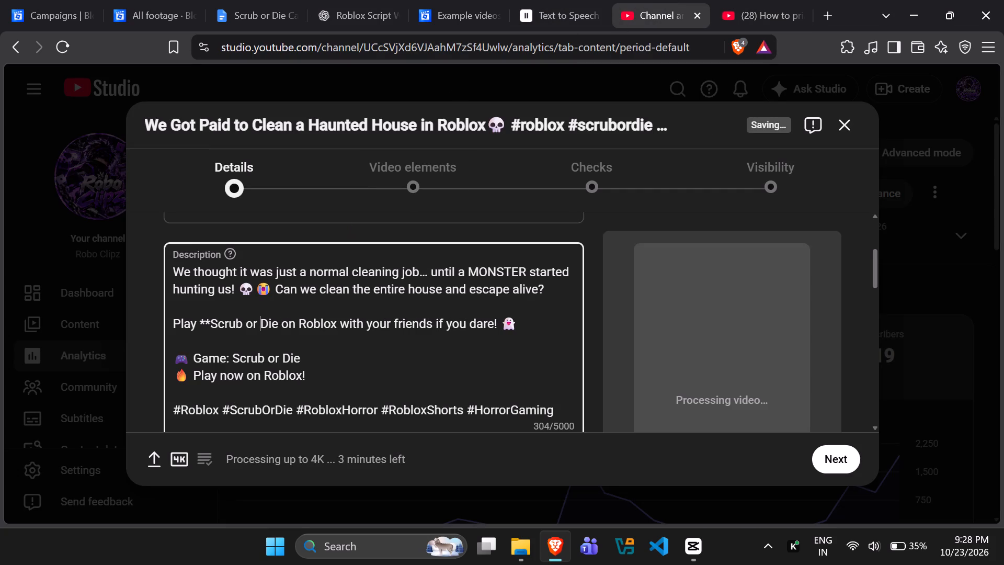
key("ctrl+Left")
key("ctrl+Left")
key("BackSpace")
key("BackSpace")
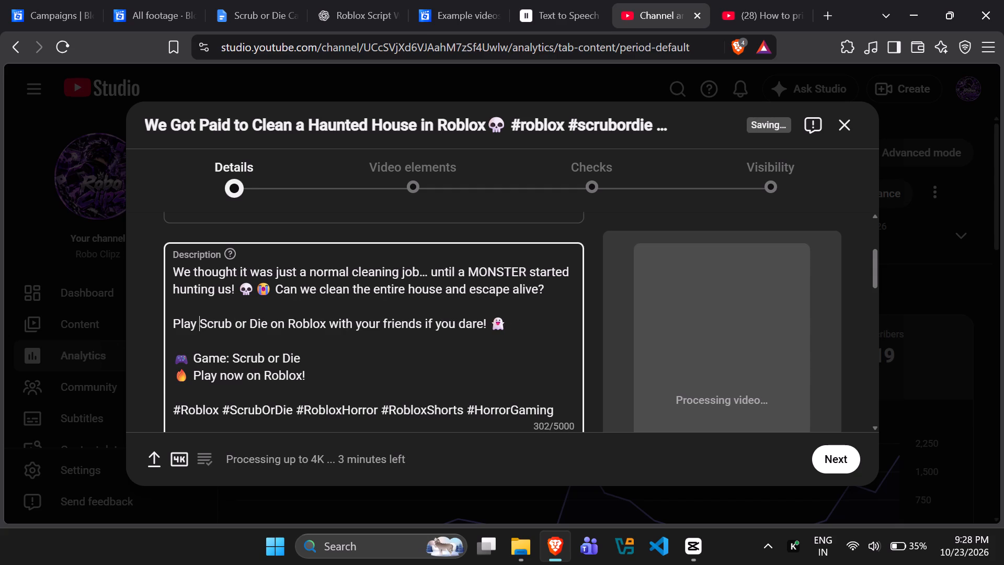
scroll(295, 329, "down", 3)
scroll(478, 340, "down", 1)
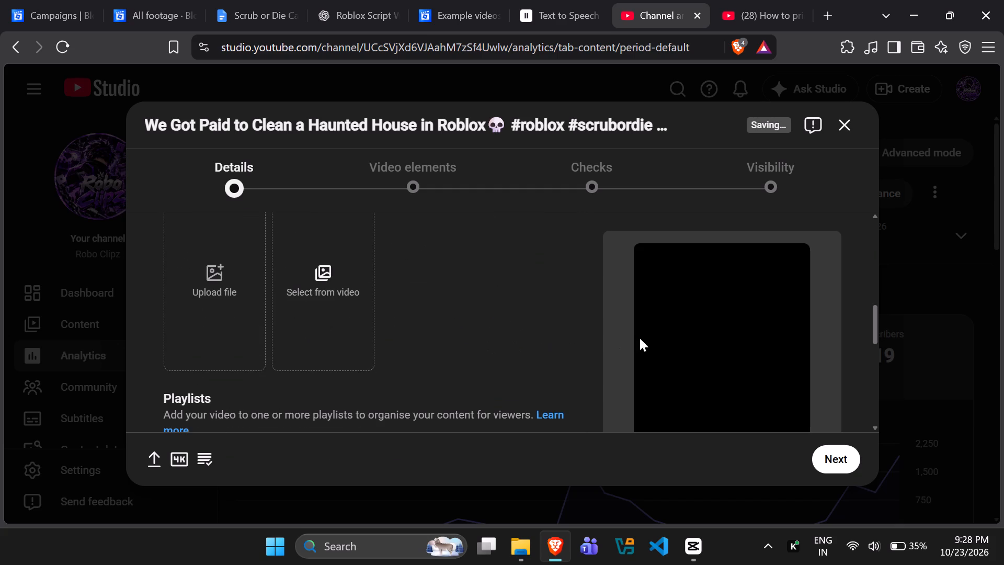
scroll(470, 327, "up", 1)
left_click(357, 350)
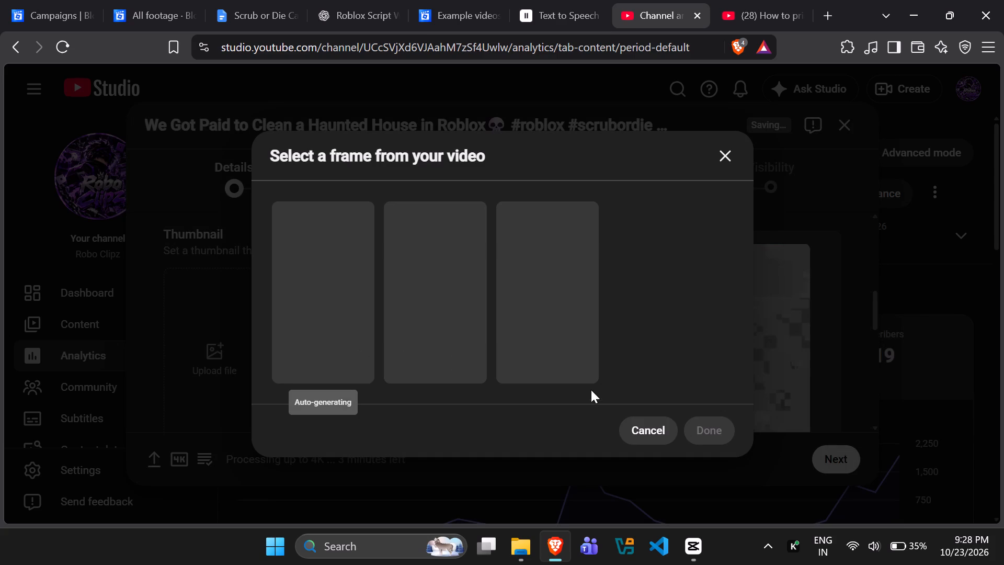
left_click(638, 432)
Expand the additional video details and set the game title to Roblox (2006).
scroll(531, 324, "down", 4)
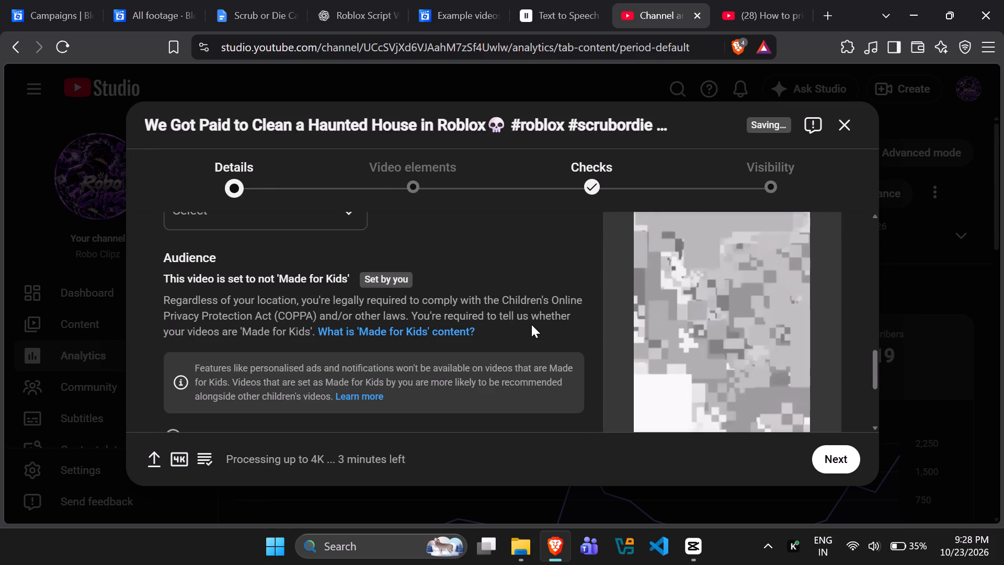
scroll(487, 334, "down", 2)
left_click(217, 377)
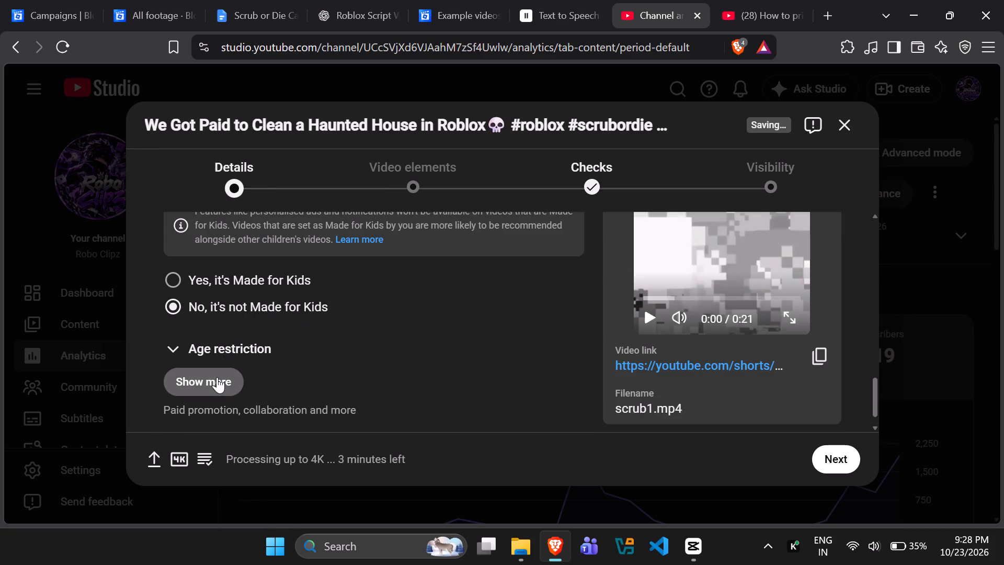
scroll(320, 388, "down", 20)
scroll(320, 388, "down", 12)
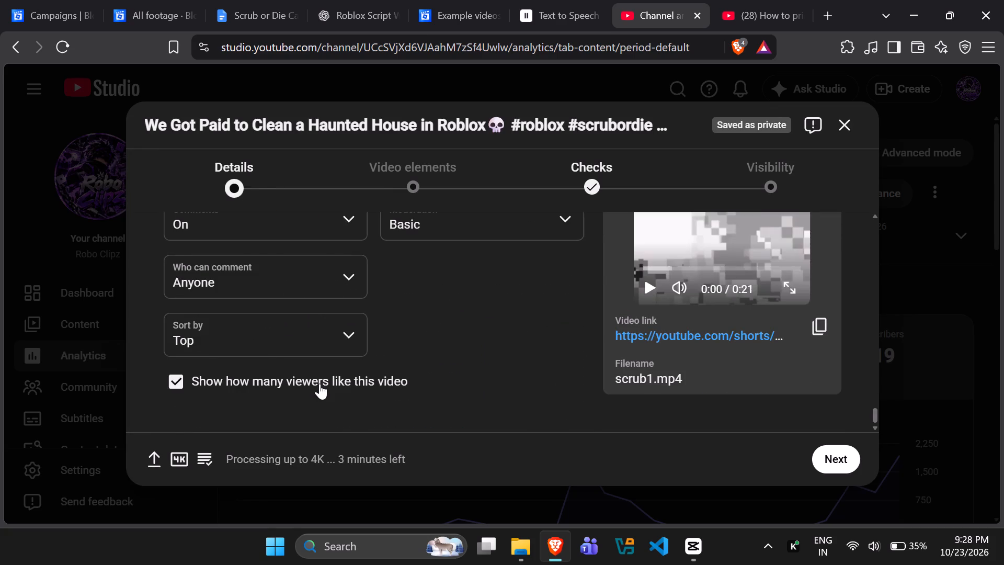
scroll(320, 383, "down", 2)
scroll(278, 337, "up", 2)
left_click(266, 288)
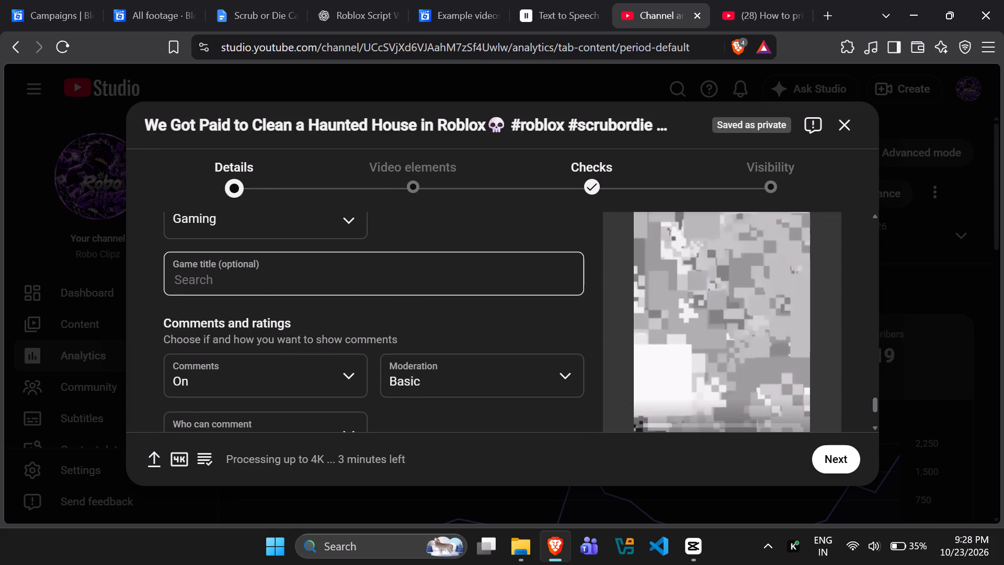
type("roblox")
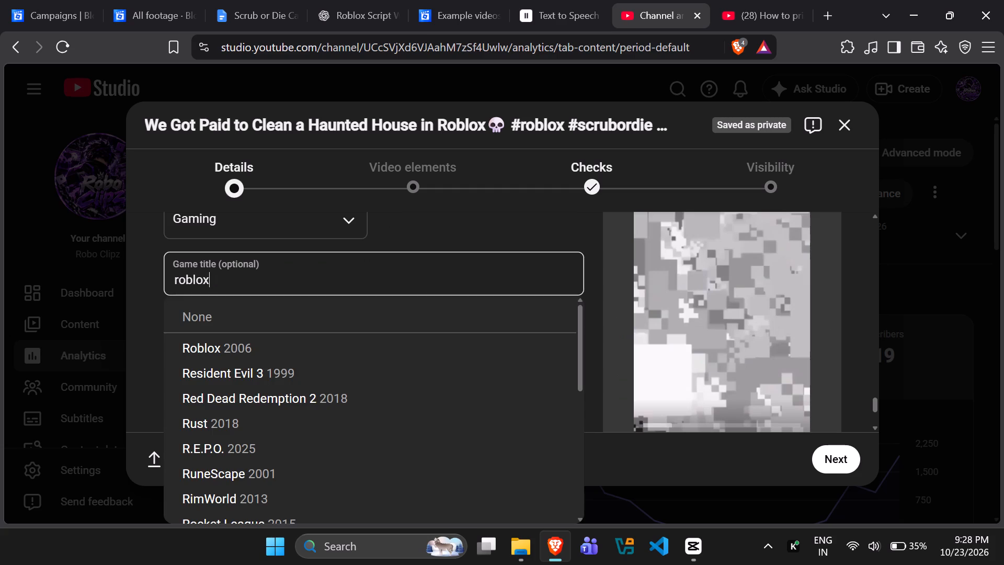
left_click(233, 344)
scroll(257, 326, "up", 1)
scroll(167, 285, "up", 2)
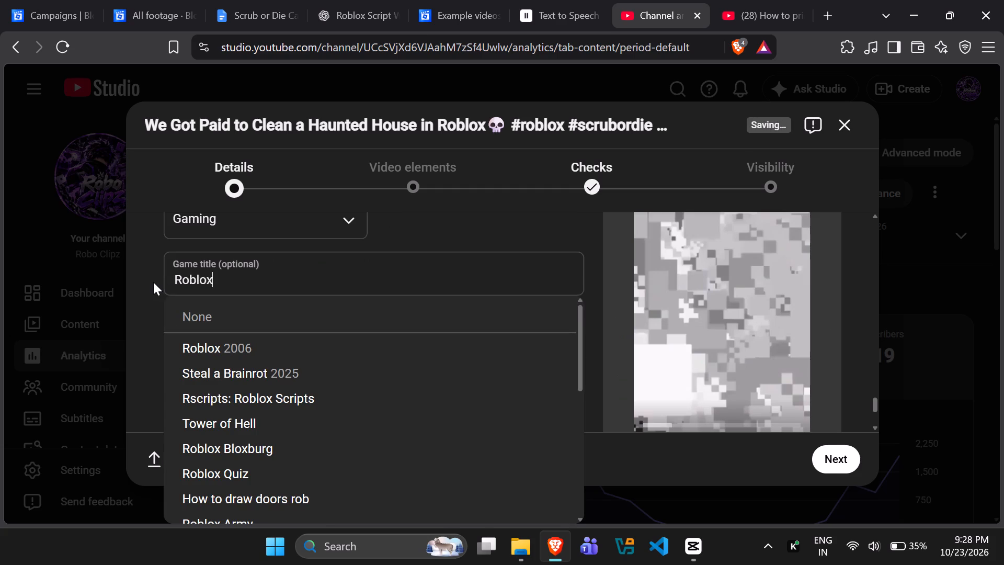
Set the video's recording date to 23 Oct 2026.
left_click(143, 283)
scroll(143, 283, "up", 2)
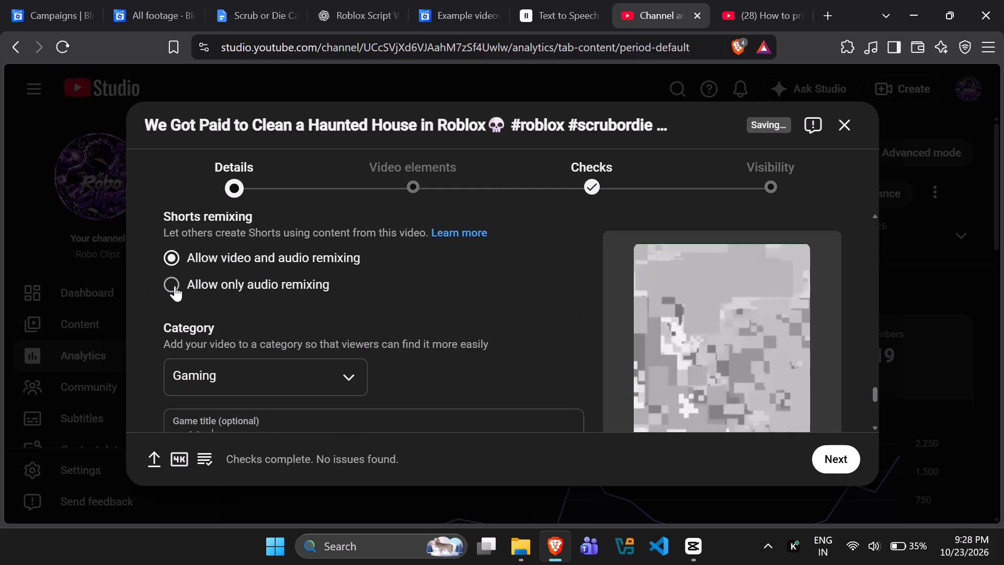
scroll(157, 297, "up", 3)
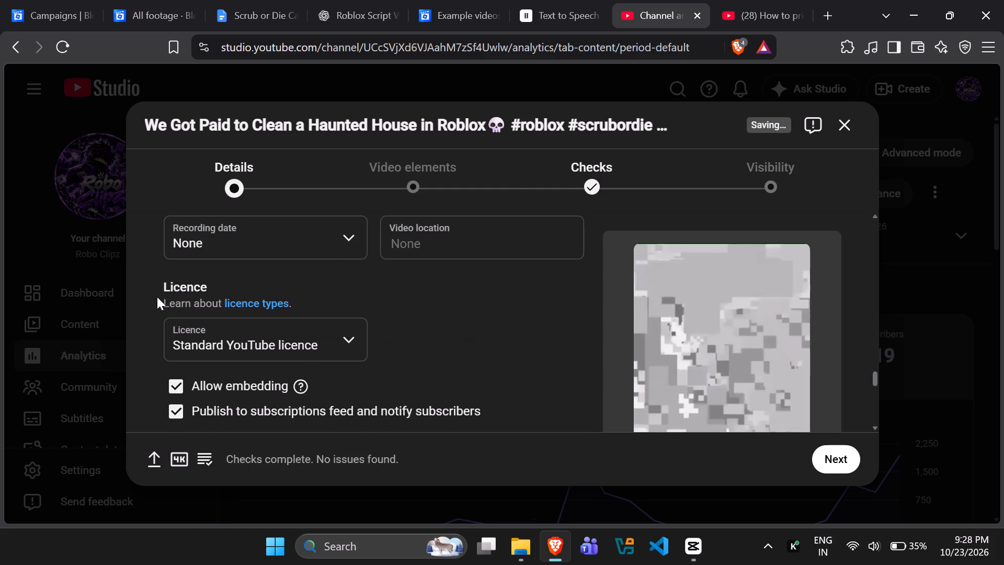
scroll(284, 325, "up", 1)
left_click(331, 308)
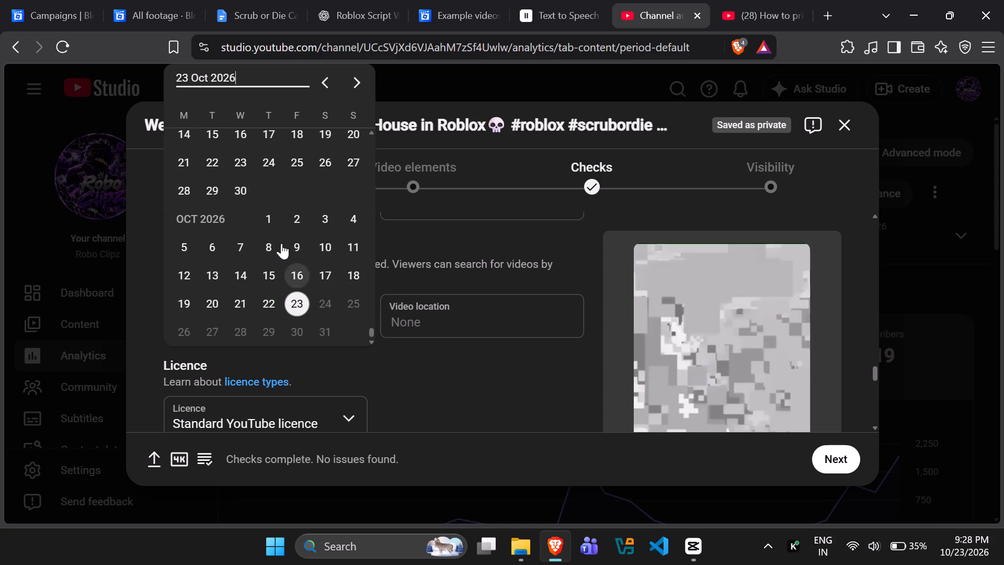
left_click(300, 293)
Search for NYC as the video location and choose the "NYC NY" suggestion.
left_click(443, 325)
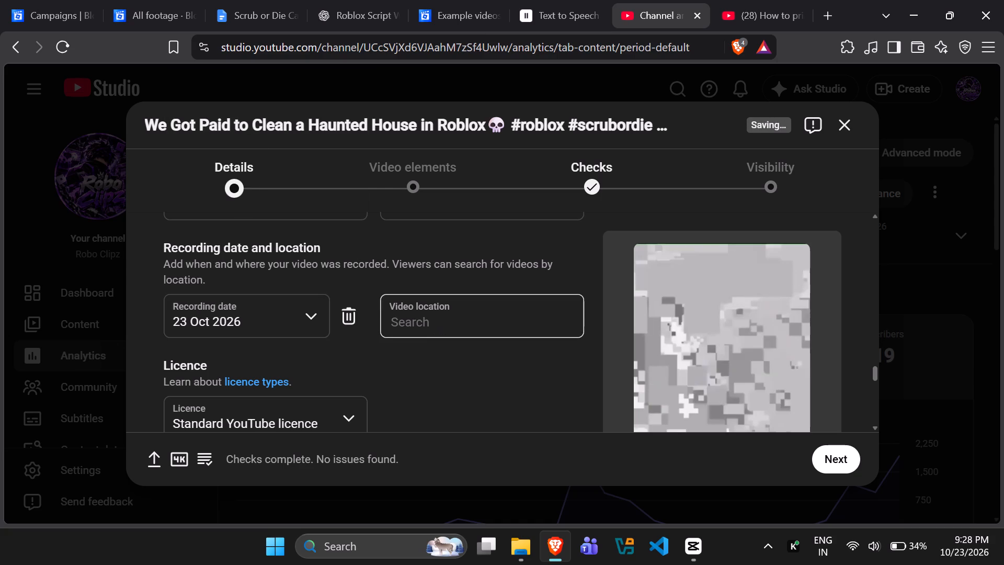
type("NYX")
key("shift+BackSpace")
key("shift+c")
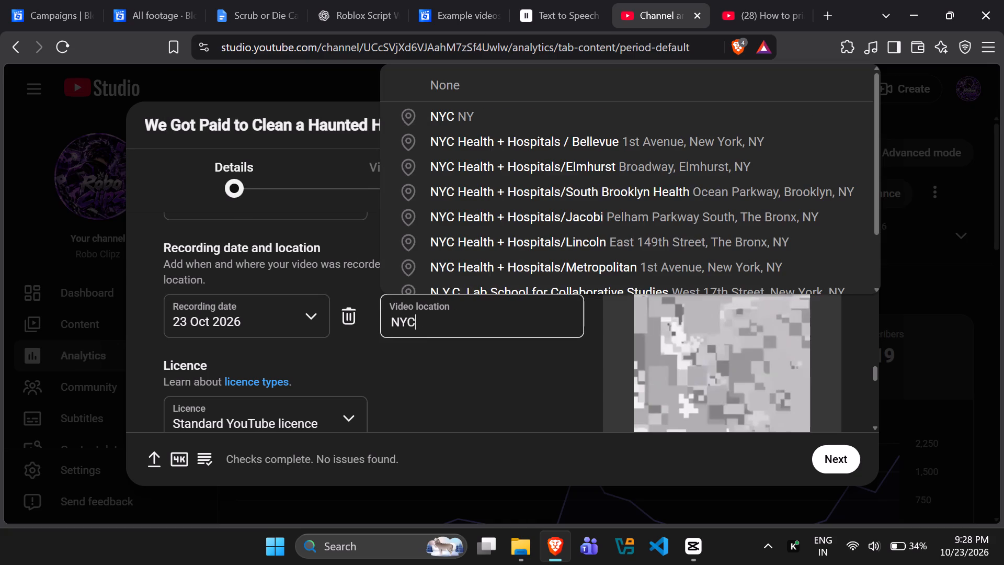
left_click(435, 385)
left_click(429, 322)
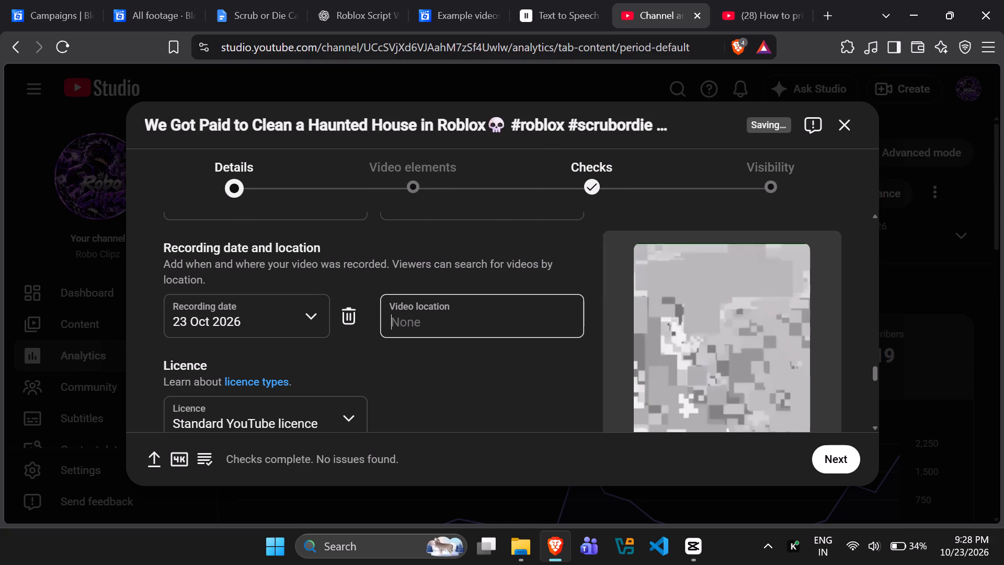
type("NYC")
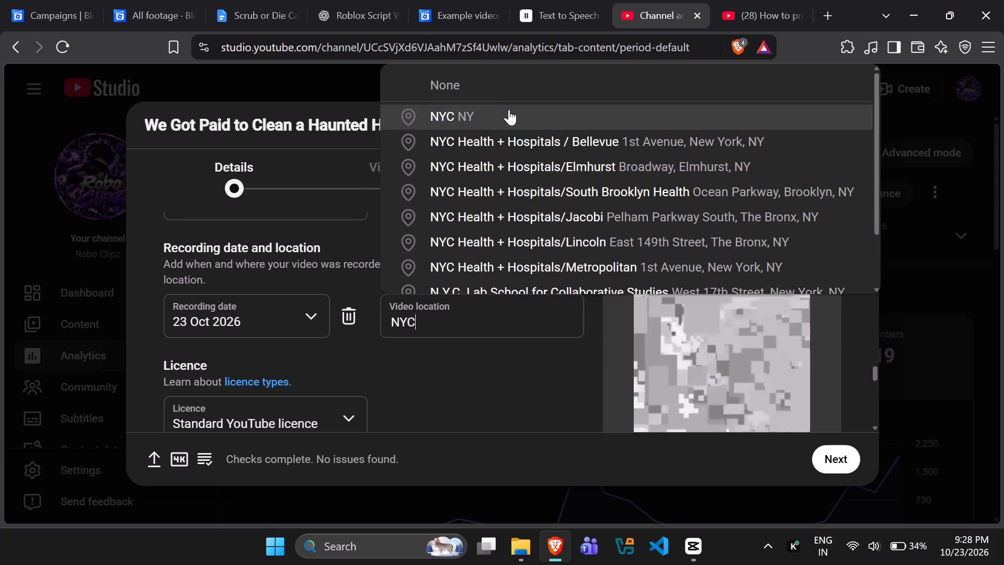
left_click(509, 109)
Set the video language to English (India).
scroll(371, 334, "up", 1)
left_click(310, 272)
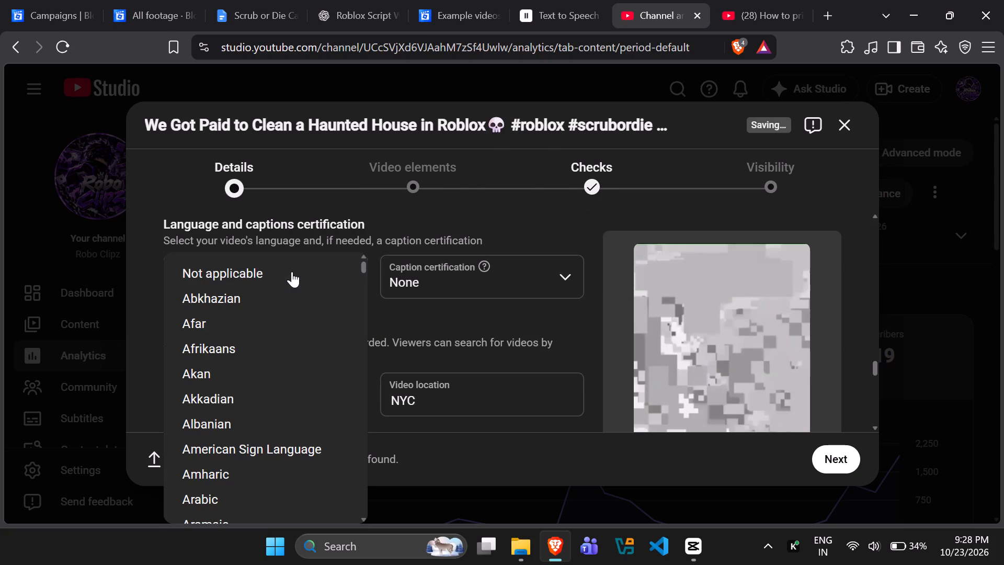
scroll(240, 355, "down", 5)
scroll(239, 359, "down", 19)
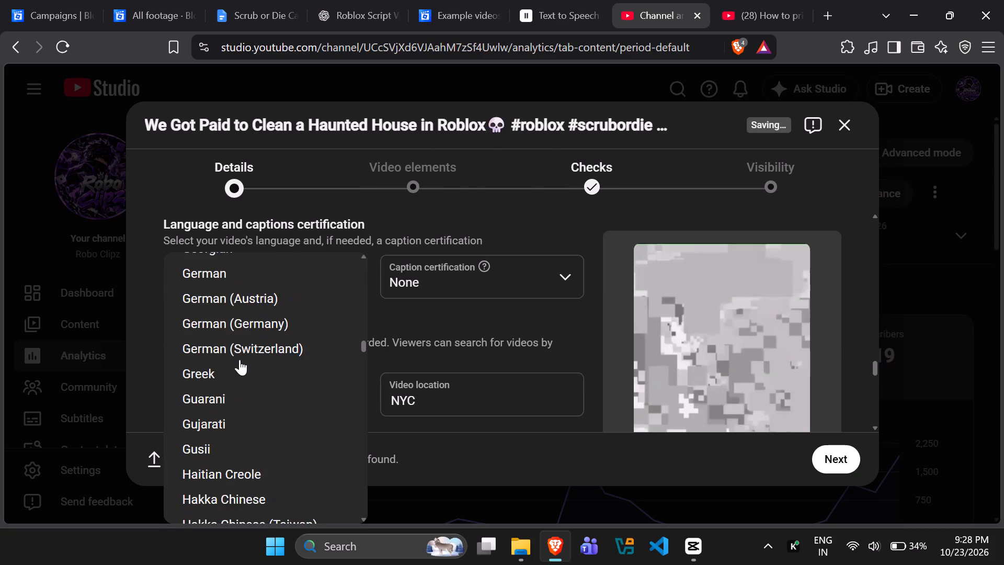
scroll(239, 359, "up", 10)
scroll(239, 359, "down", 1)
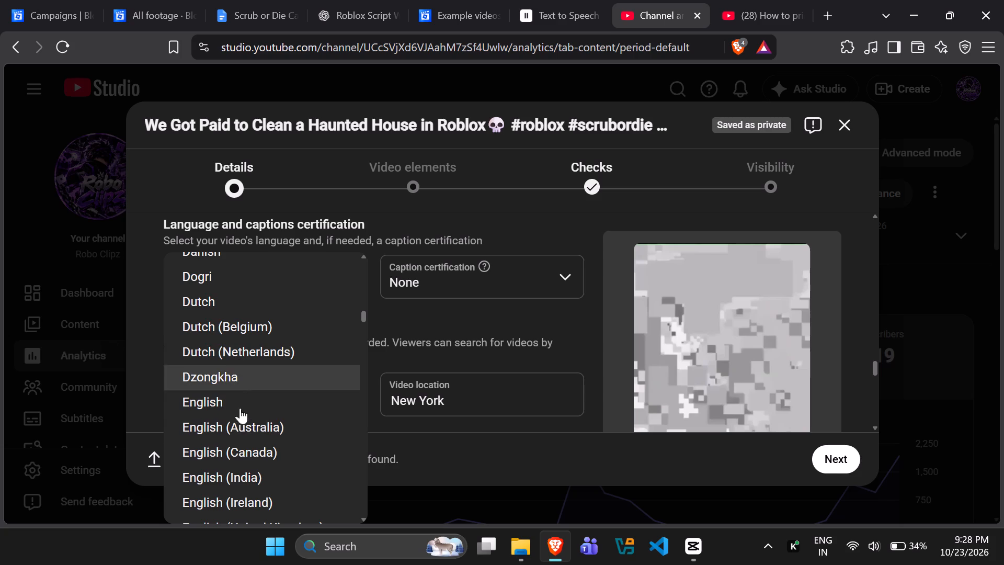
left_click(237, 468)
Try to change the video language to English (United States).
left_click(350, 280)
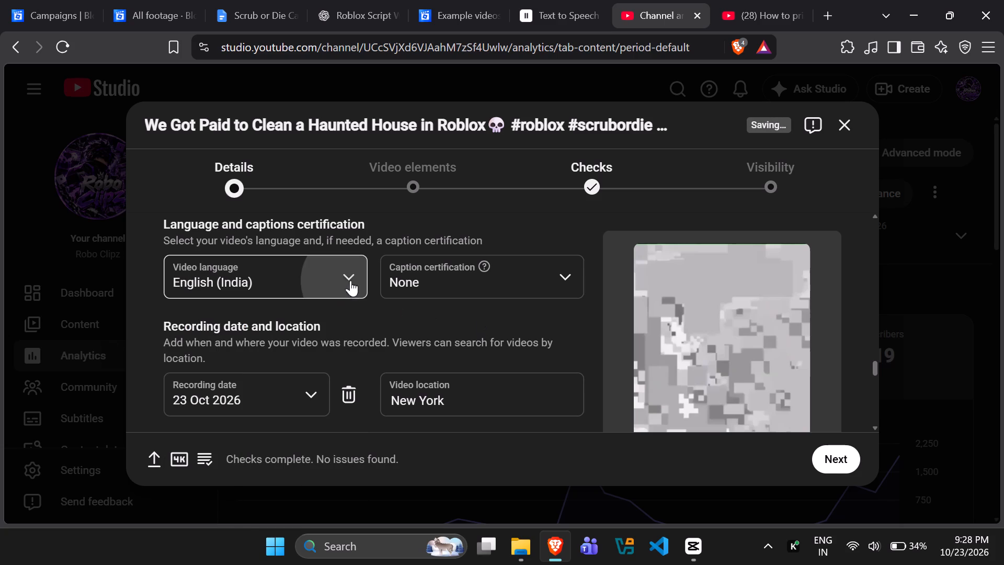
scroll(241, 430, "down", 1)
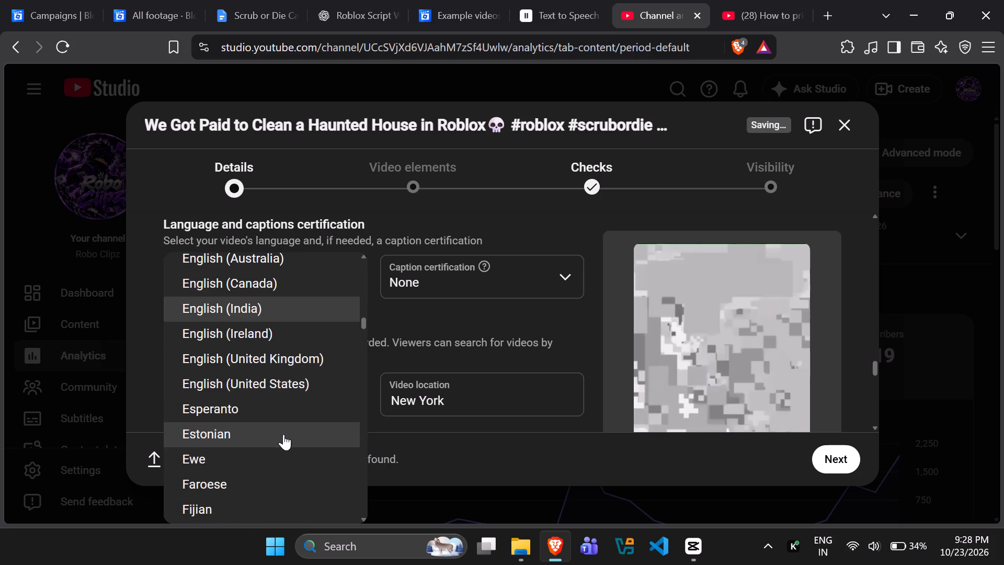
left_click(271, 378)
Choose None for the caption certification.
left_click(521, 280)
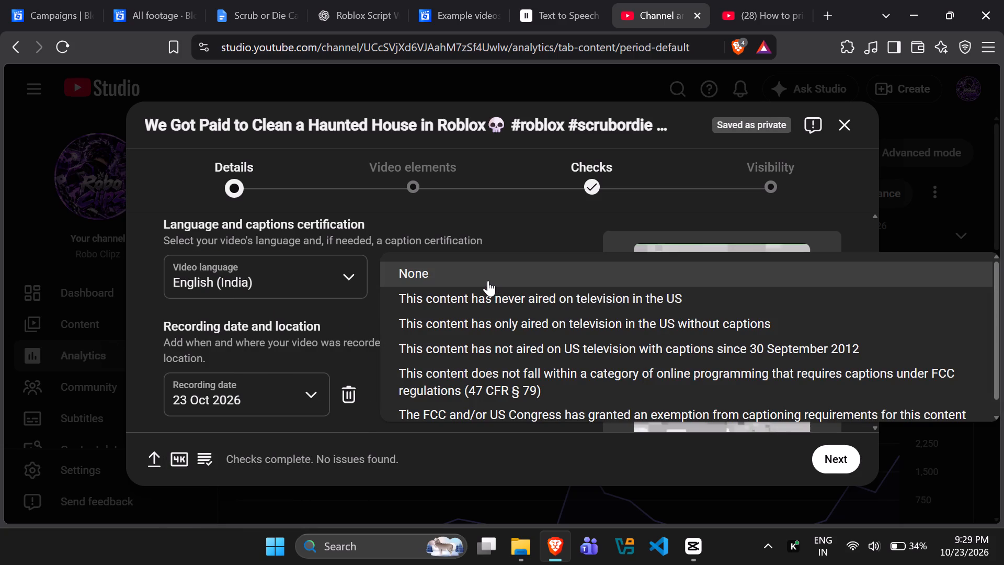
left_click(488, 280)
Declare that the video doesn't include paid promotion.
scroll(355, 337, "up", 1)
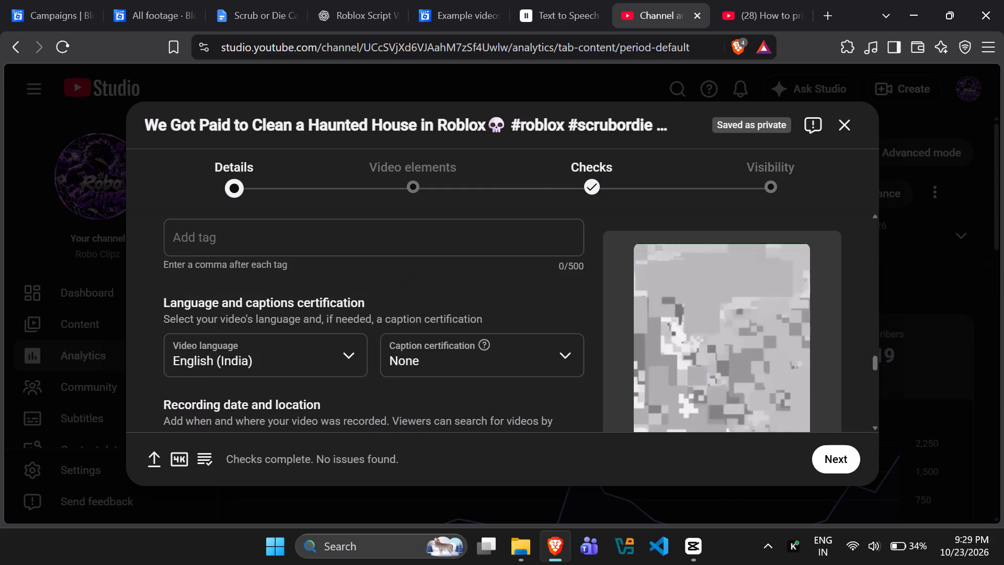
scroll(355, 337, "up", 4)
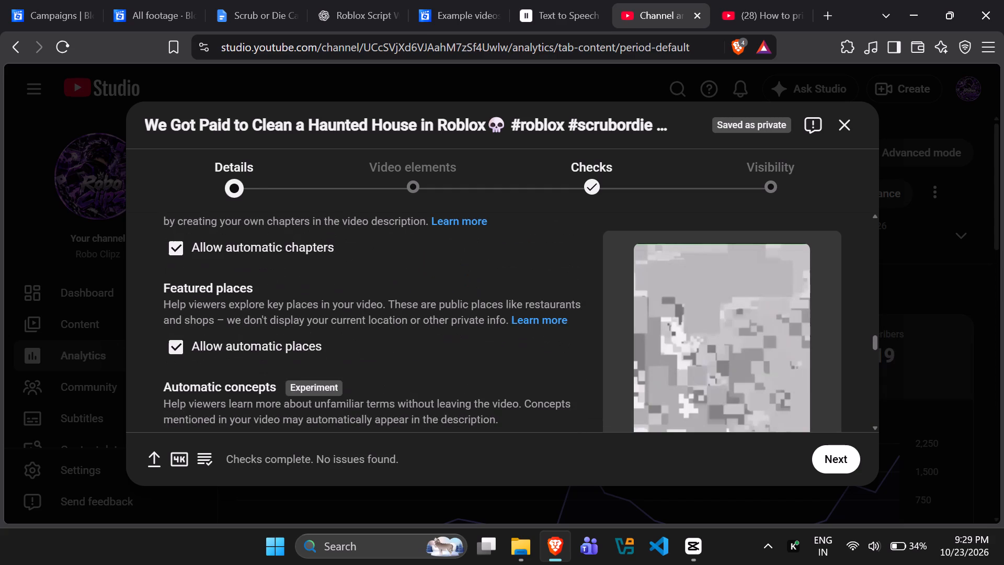
scroll(355, 337, "up", 11)
scroll(355, 337, "down", 3)
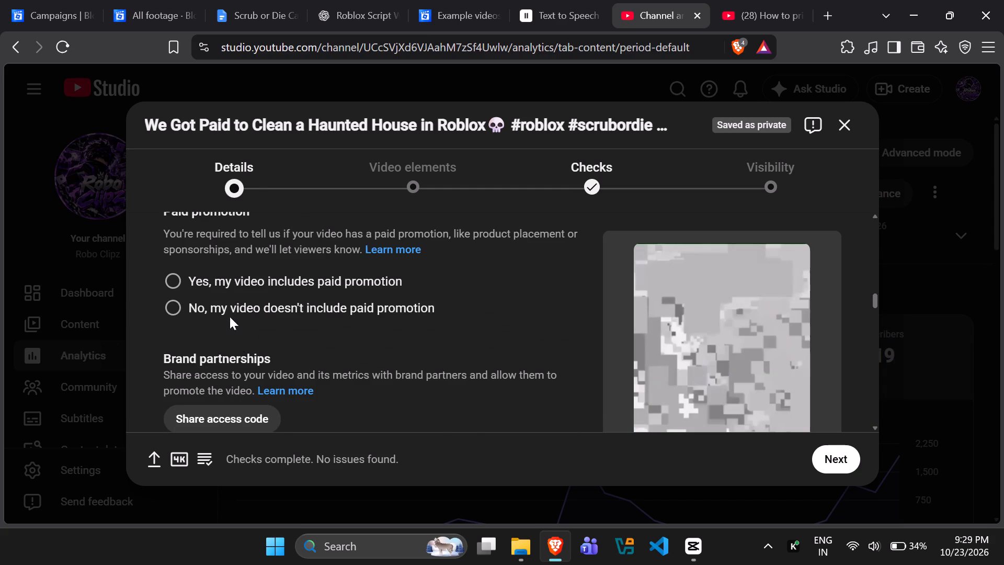
left_click(229, 315)
Answer No to the AI use question about generated or edited content.
scroll(232, 323, "down", 3)
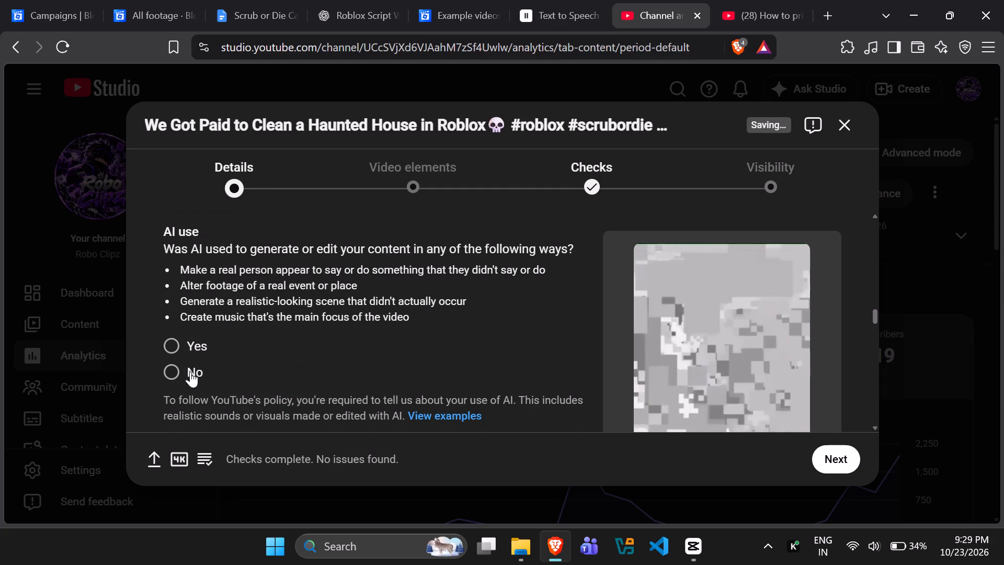
left_click(190, 371)
Open the selection of a video frame for the thumbnail.
scroll(356, 356, "down", 4)
scroll(356, 356, "up", 11)
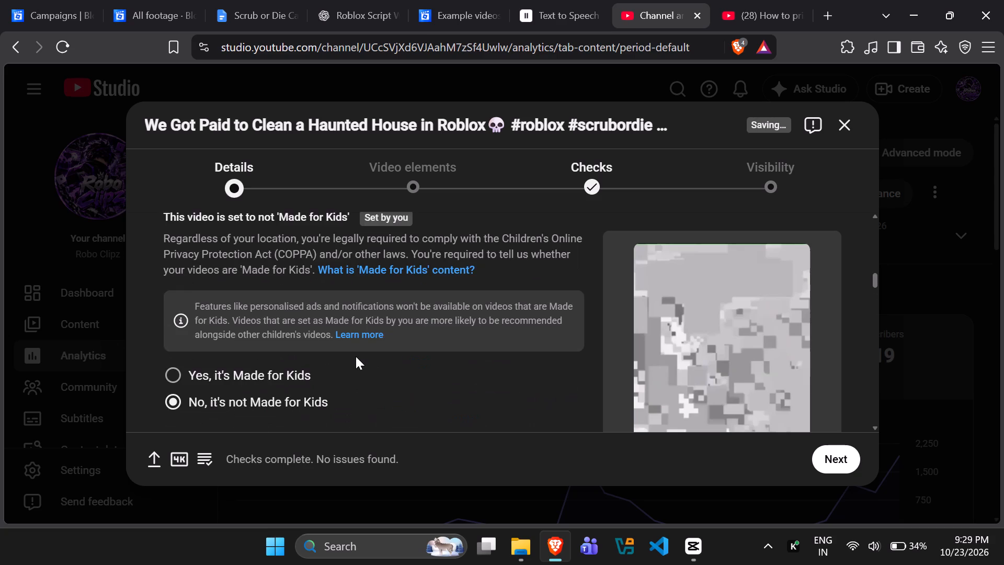
scroll(356, 356, "up", 5)
left_click(341, 359)
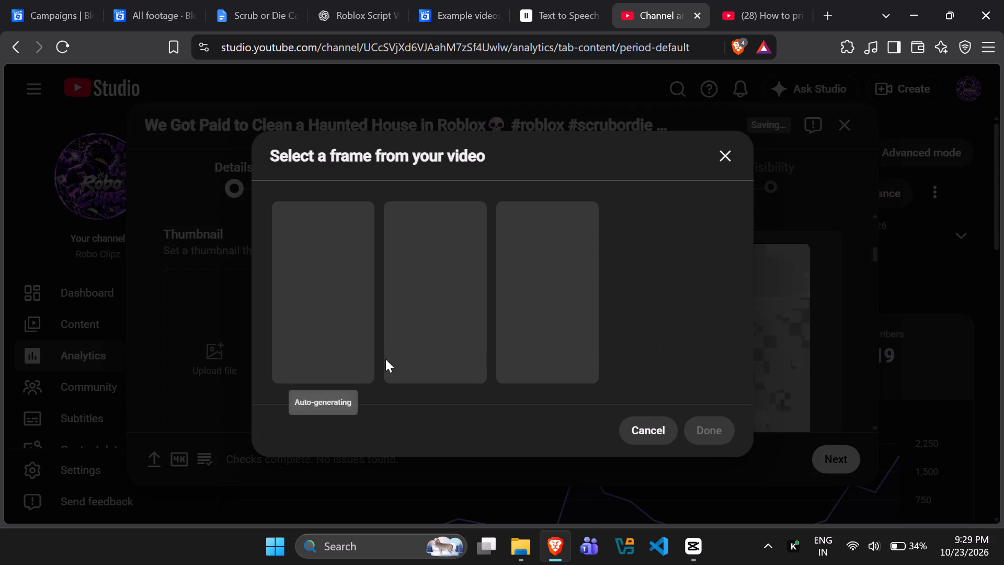
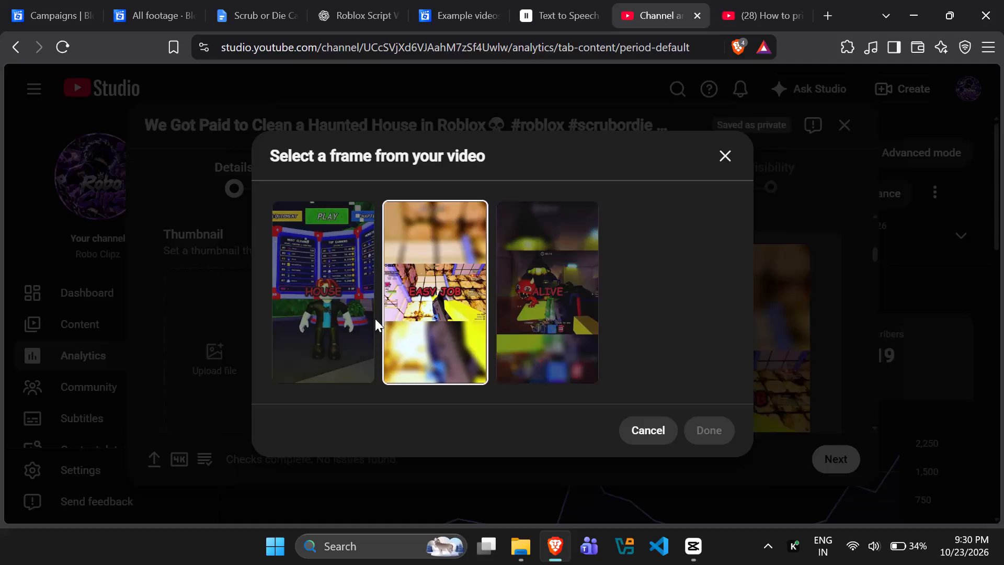
Set the third video frame, showing the word ALIVE, as the short's thumbnail.
left_click(319, 314)
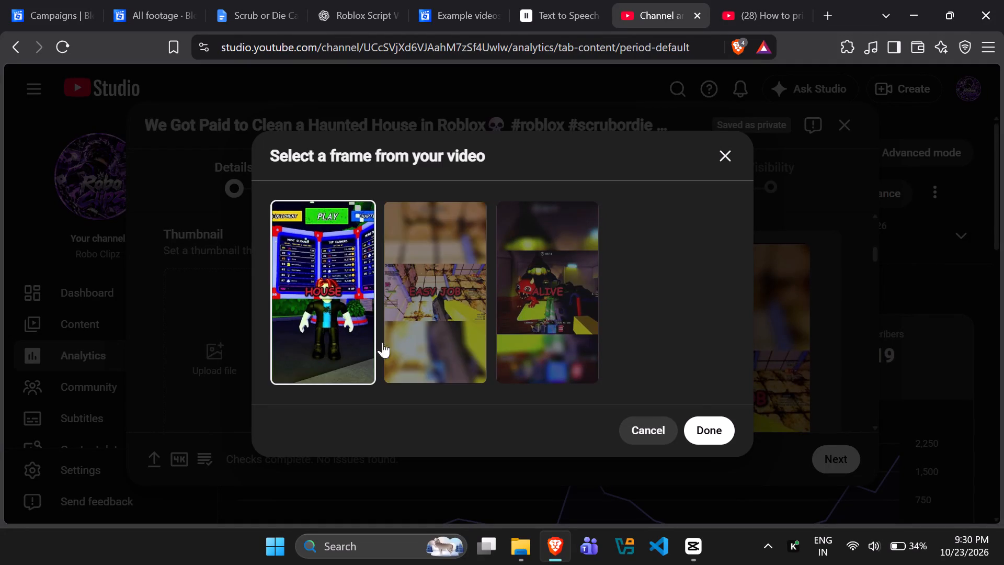
left_click(601, 338)
left_click(573, 326)
left_click(713, 430)
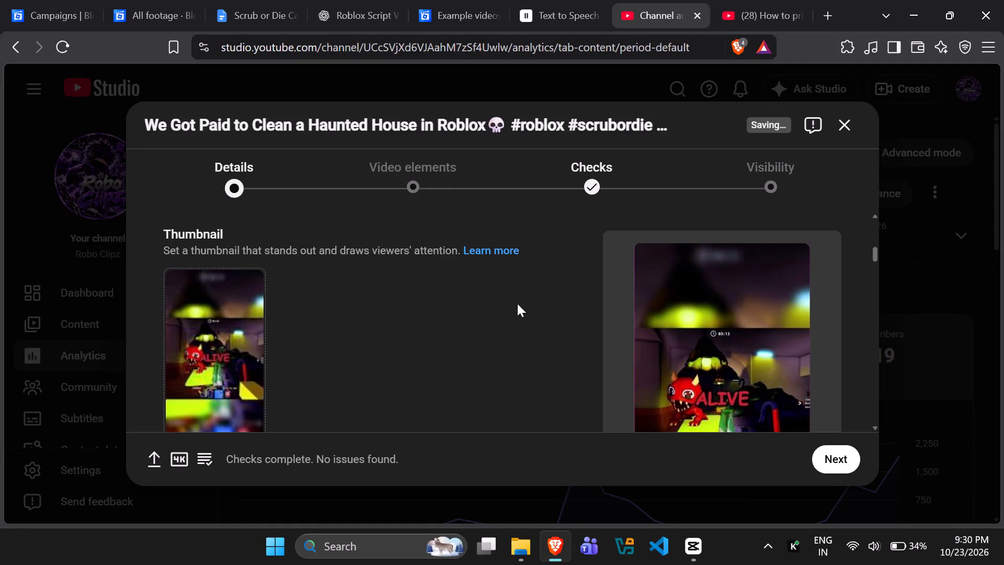
Advance the upload through the Video elements and Checks stages to Visibility without adding any elements.
scroll(497, 312, "down", 7)
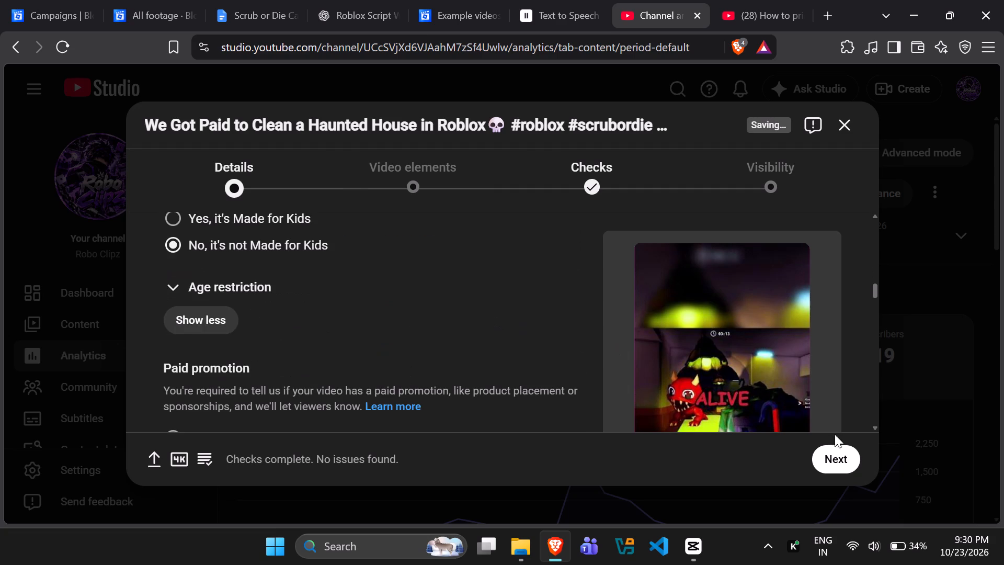
left_click(830, 456)
left_click(828, 453)
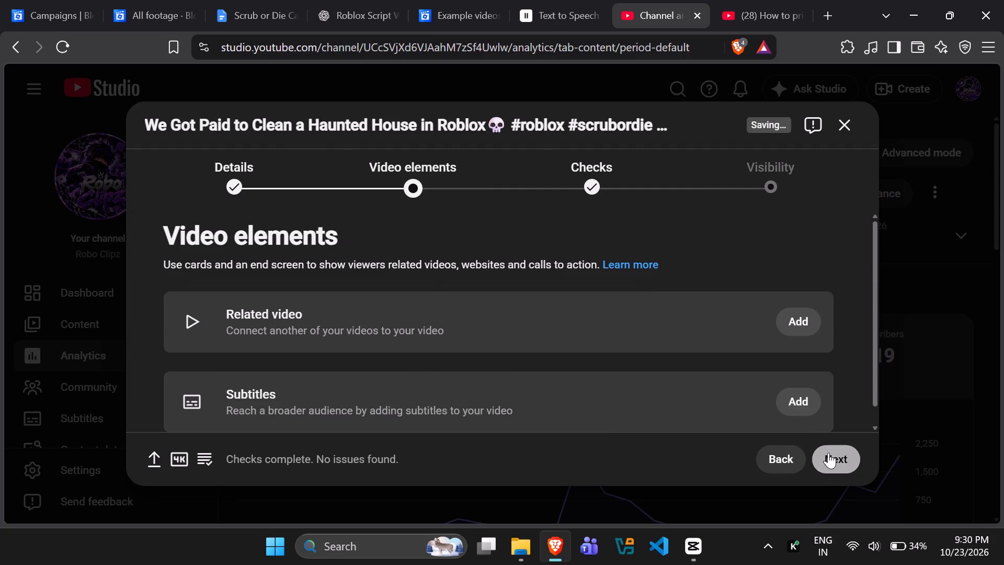
left_click(835, 460)
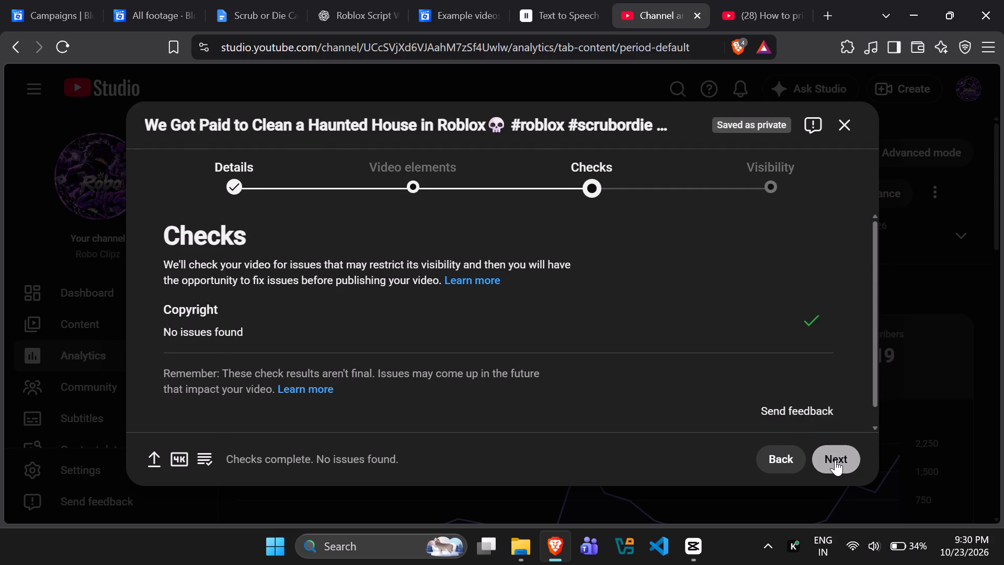
Set the short's visibility to Public.
scroll(562, 351, "down", 1)
left_click(275, 366)
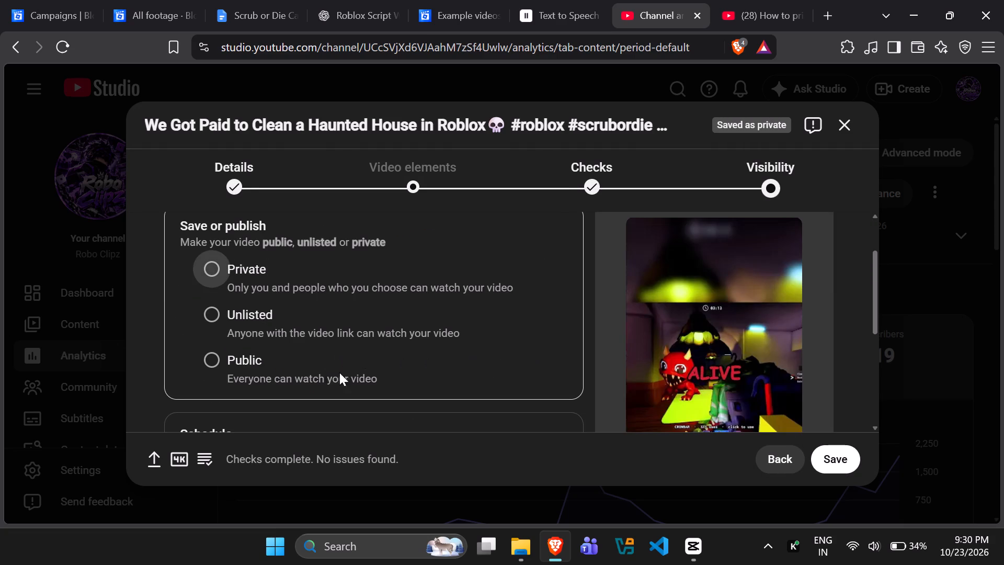
left_click(212, 357)
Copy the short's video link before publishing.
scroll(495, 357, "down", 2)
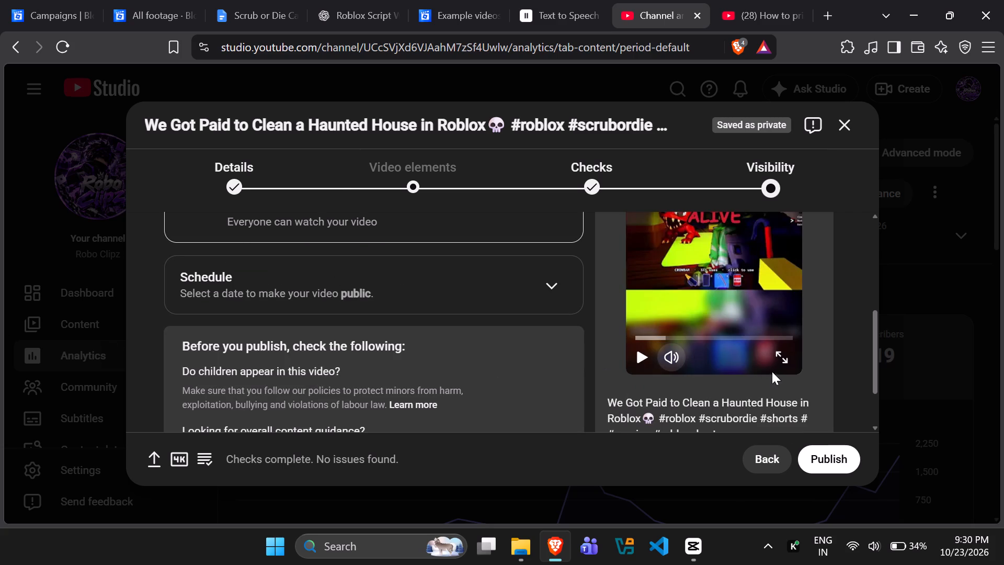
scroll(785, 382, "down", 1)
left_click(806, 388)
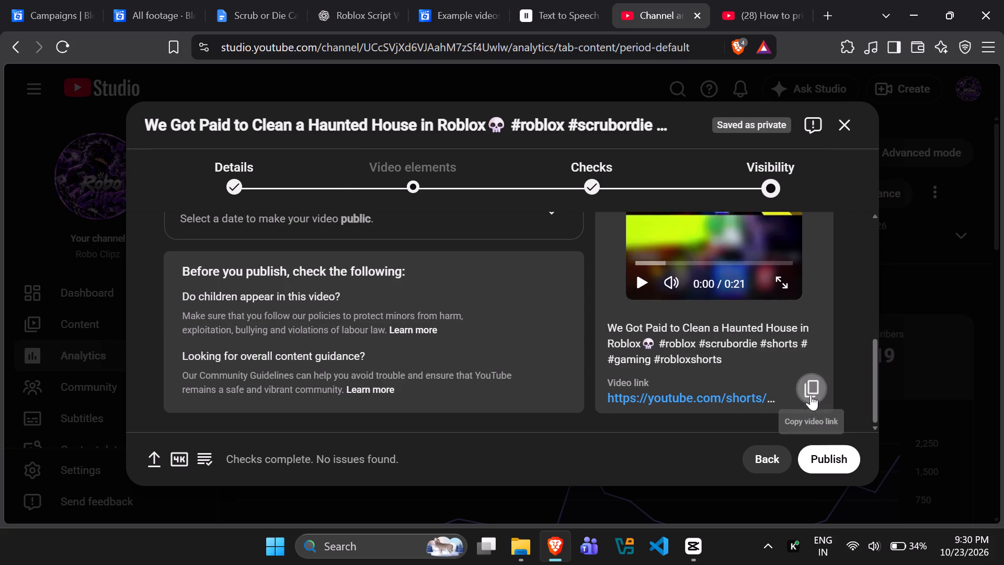
Publish the short.
left_click(824, 448)
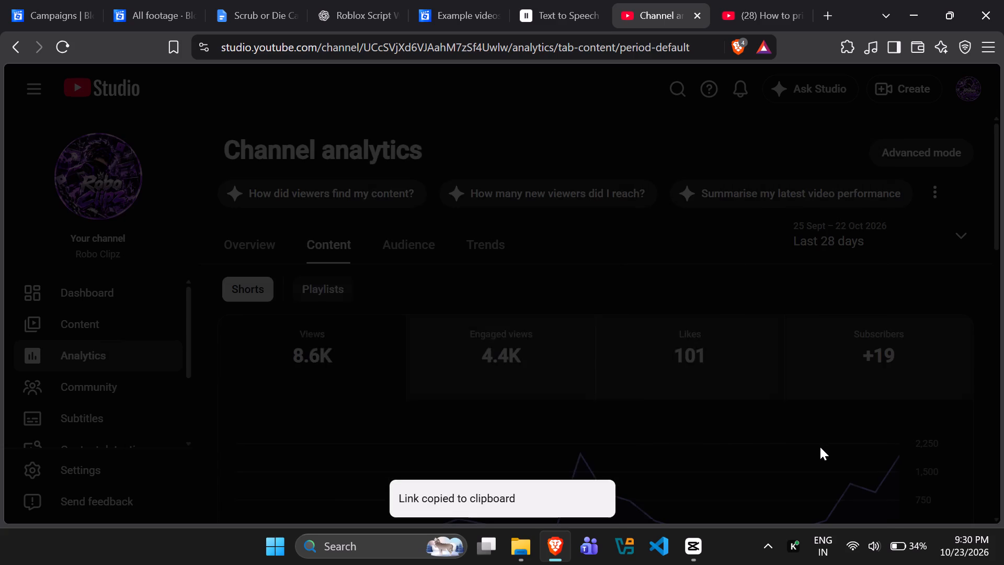
Copy the share link of the published short.
left_click(645, 389)
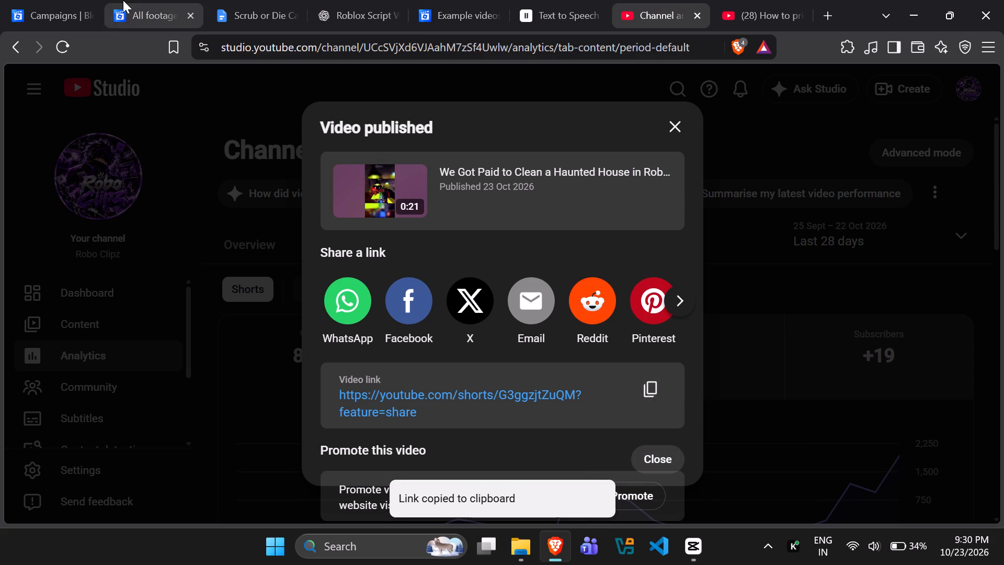
Switch to the Whop campaigns page and open the clip submission form for the joined Scrub or Die [Horror Game] campaign.
left_click(43, 0)
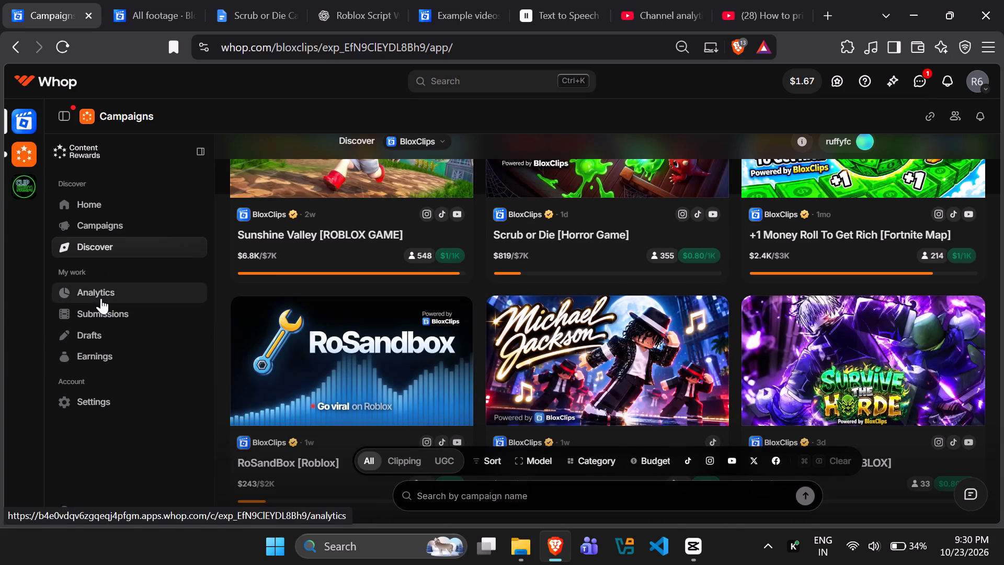
left_click(101, 228)
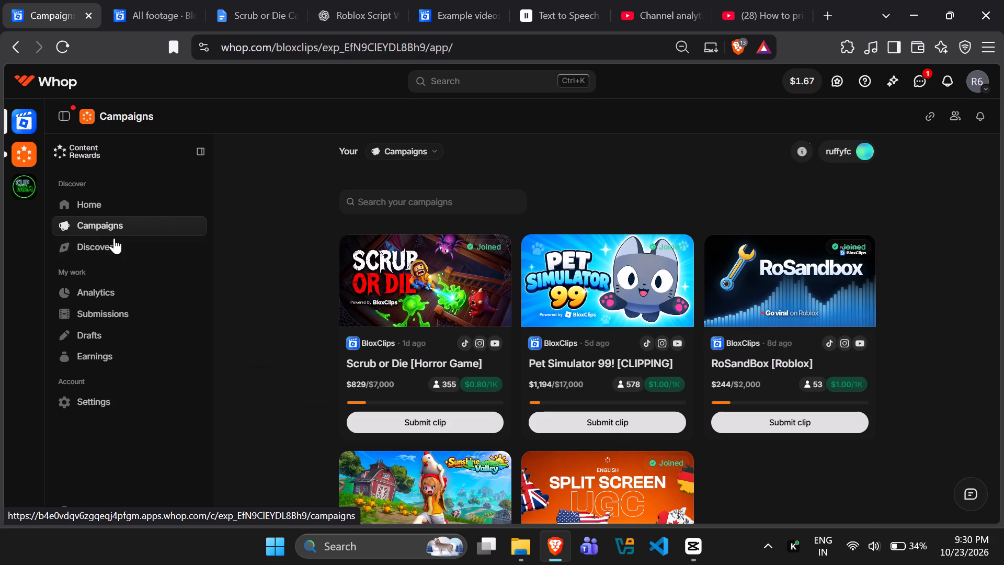
left_click(382, 416)
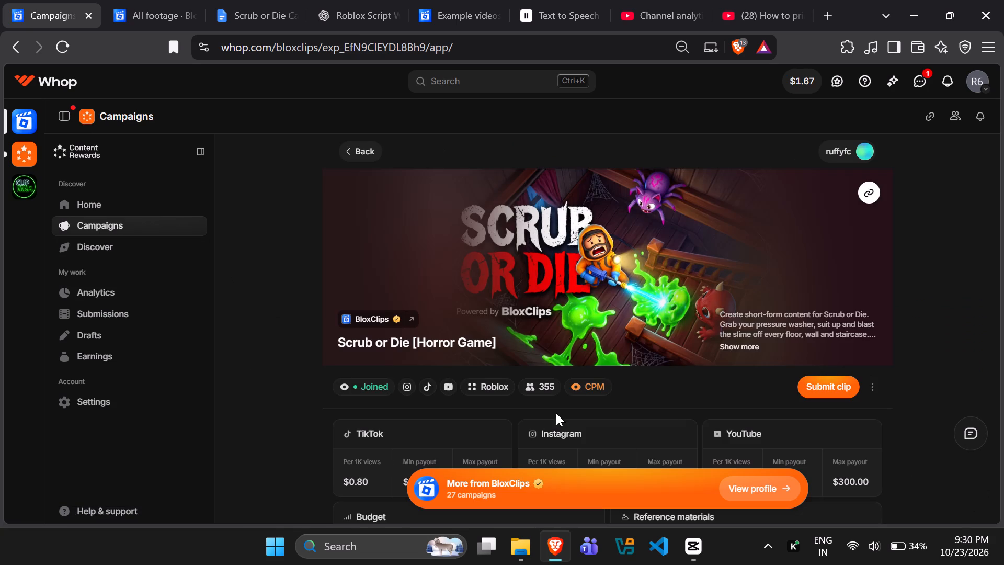
left_click(814, 387)
Submit the copied YouTube short link to the Scrub or Die campaign, accepting the requirements statement.
scroll(779, 396, "down", 1)
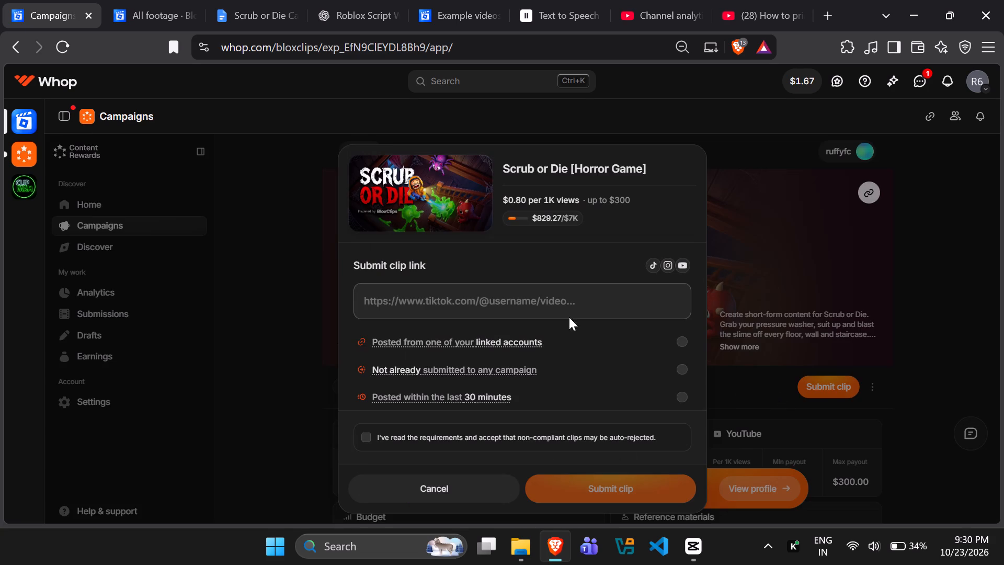
left_click(490, 285)
key("ctrl+v")
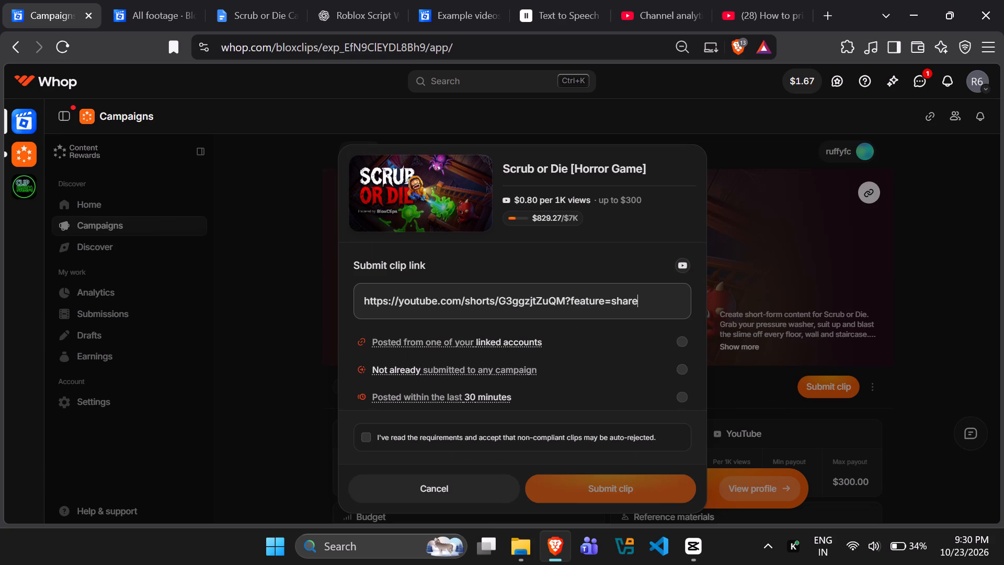
left_click(398, 431)
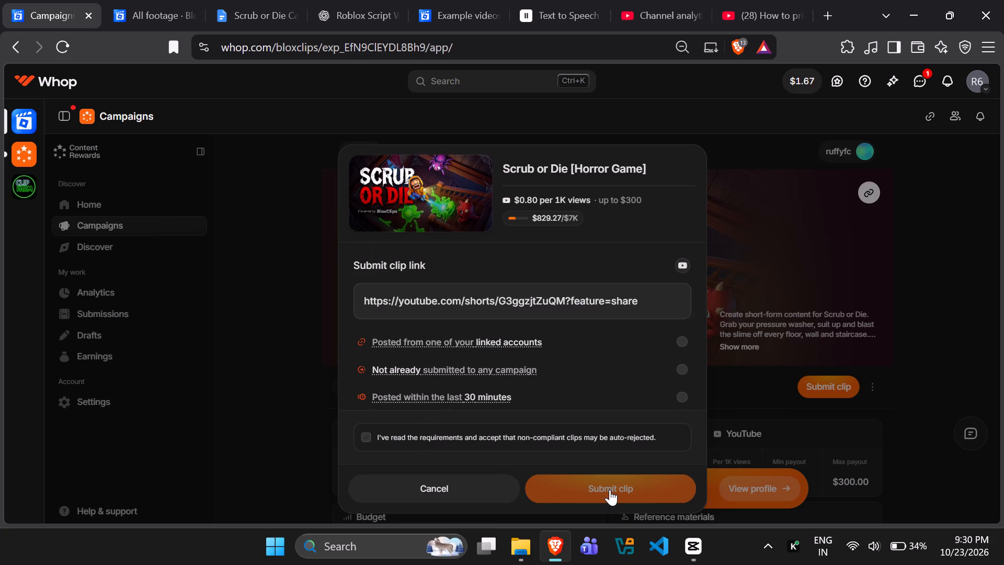
left_click(610, 490)
scroll(528, 356, "down", 2)
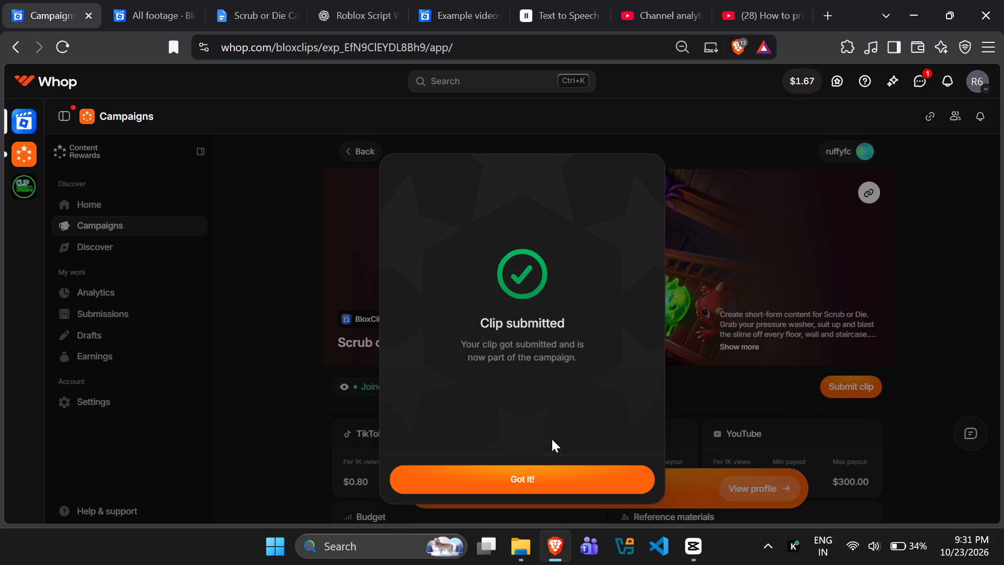
left_click(534, 485)
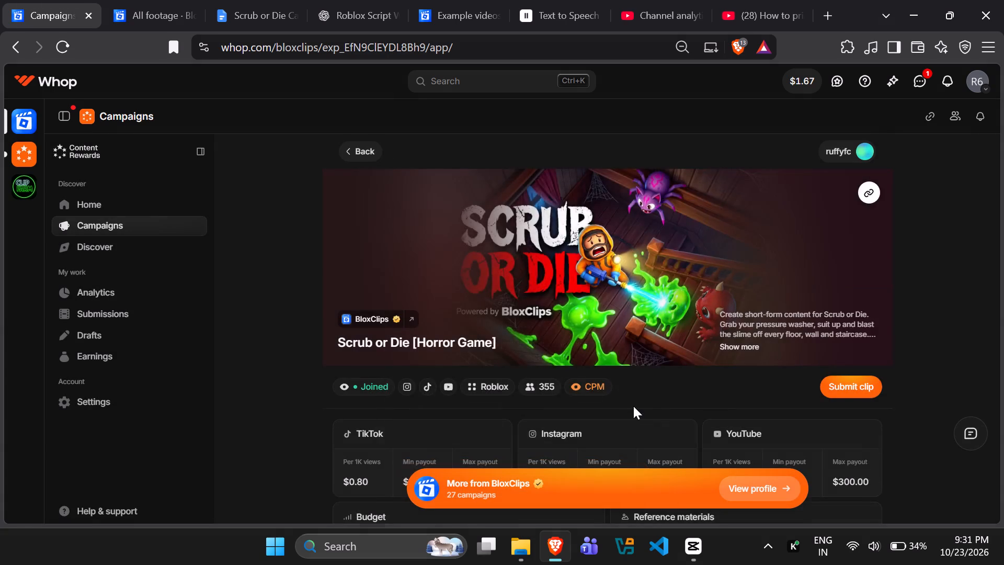
Open the BloxClips Discord invite offered on the campaign page.
scroll(633, 406, "down", 3)
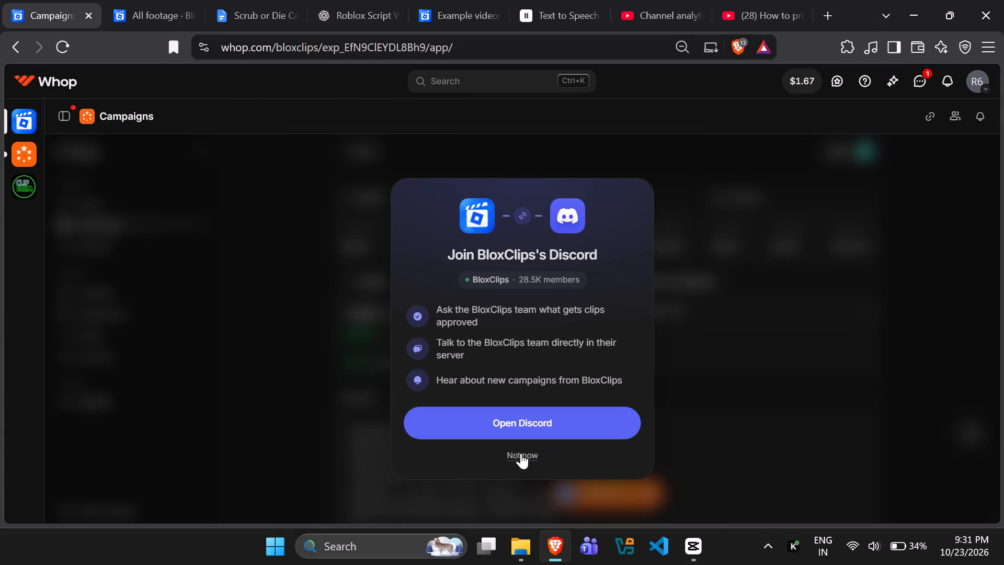
left_click(523, 426)
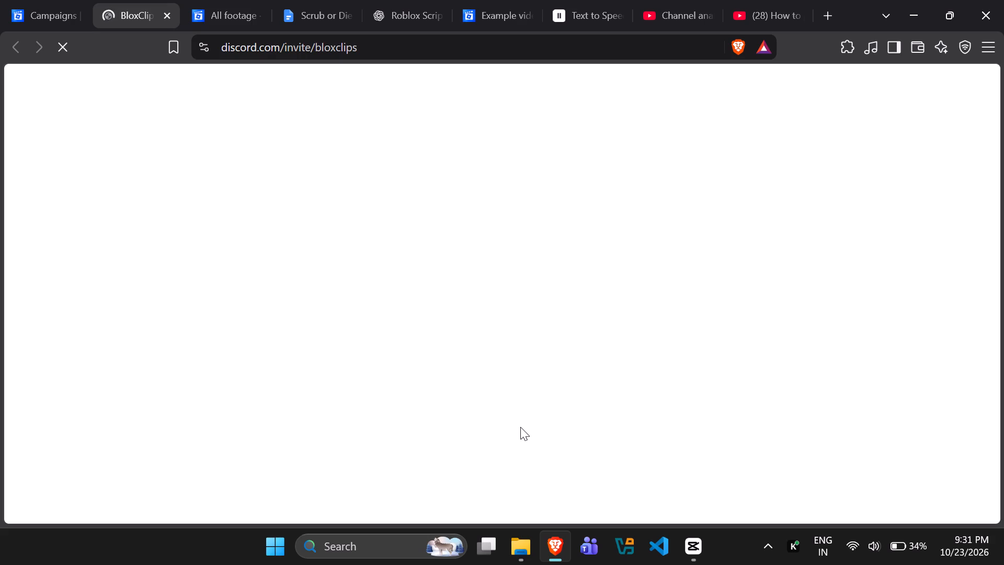
Return to the Whop campaign page and open the Content Rewards account settings.
left_click(34, 12)
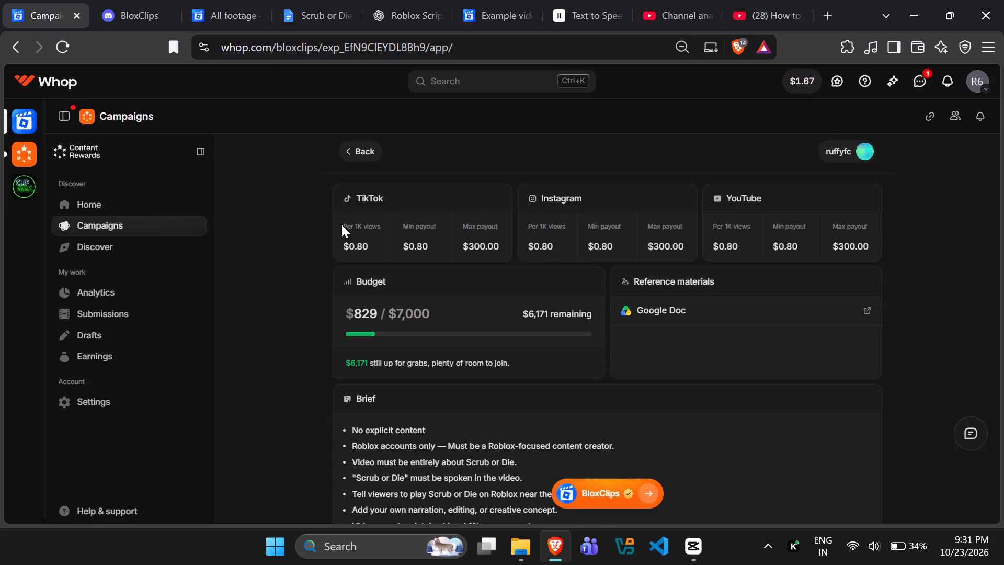
left_click(975, 85)
left_click(84, 403)
left_click(87, 400)
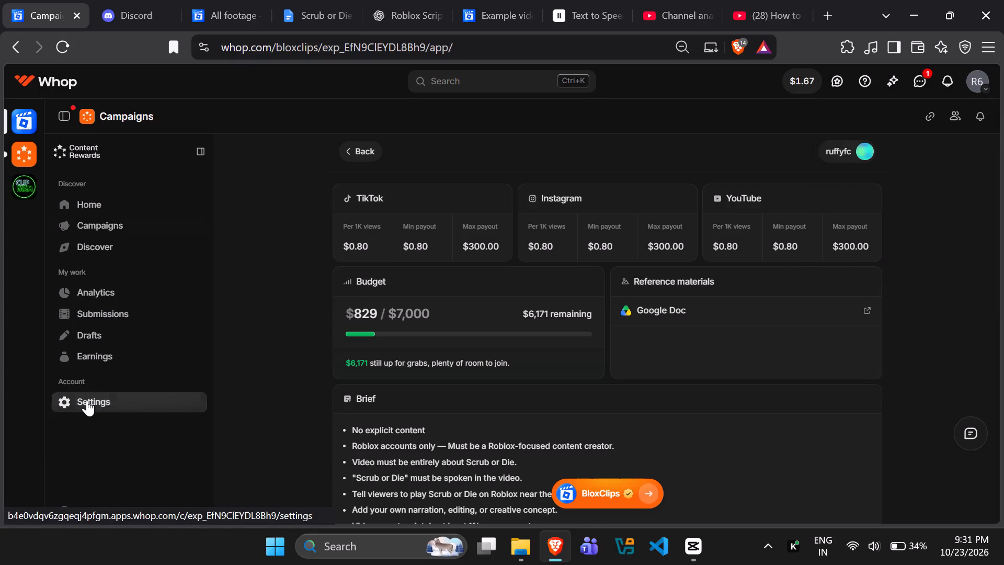
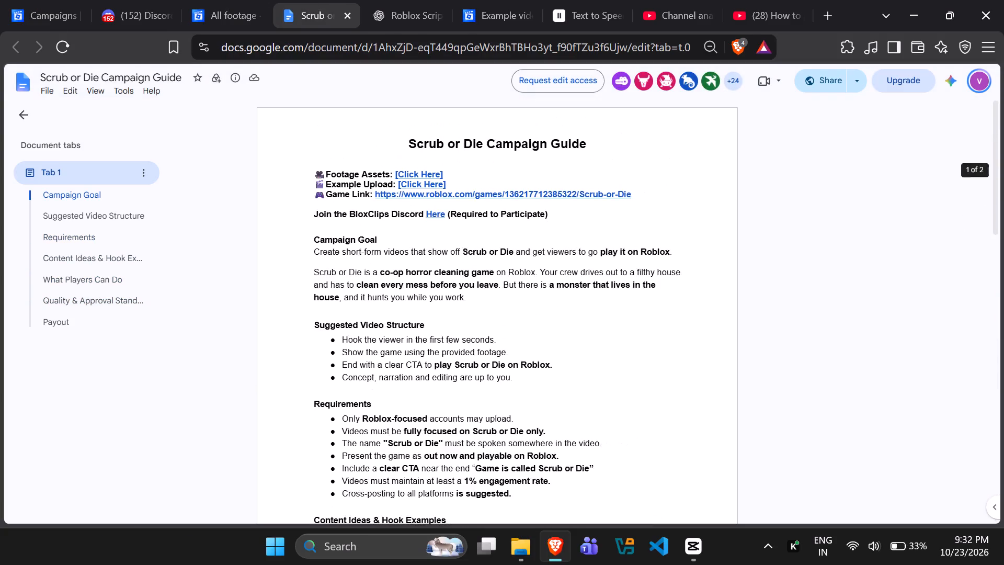
Copy the Game Link line with its Roblox URL from the Scrub or Die Campaign Guide.
left_click_drag(670, 198, 619, 196)
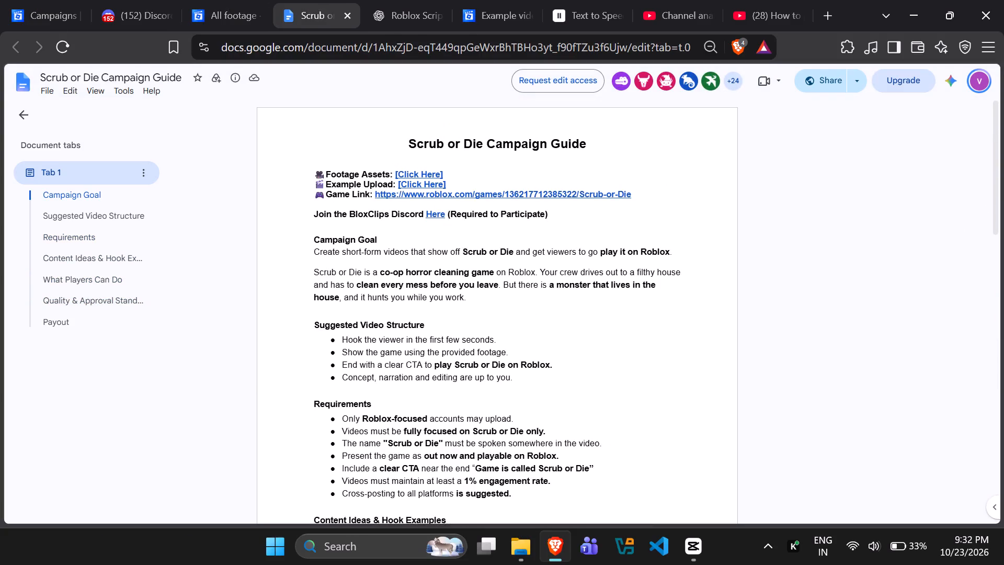
left_click_drag(619, 196, 327, 195)
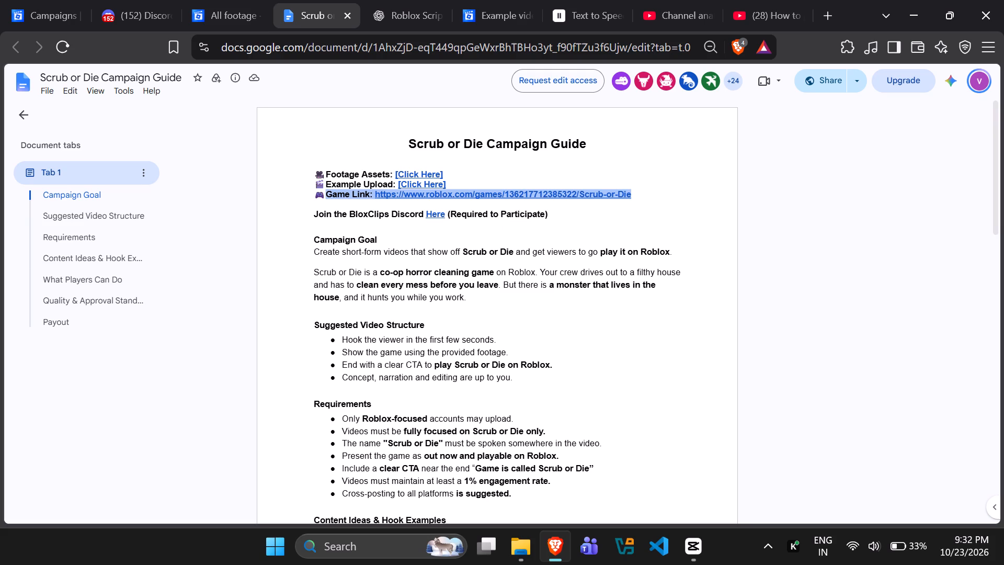
right_click(330, 195)
left_click(351, 206)
Read through the rest of the campaign guide, from the requirements and hook examples to the payout section.
left_click(410, 305)
scroll(410, 305, "down", 3)
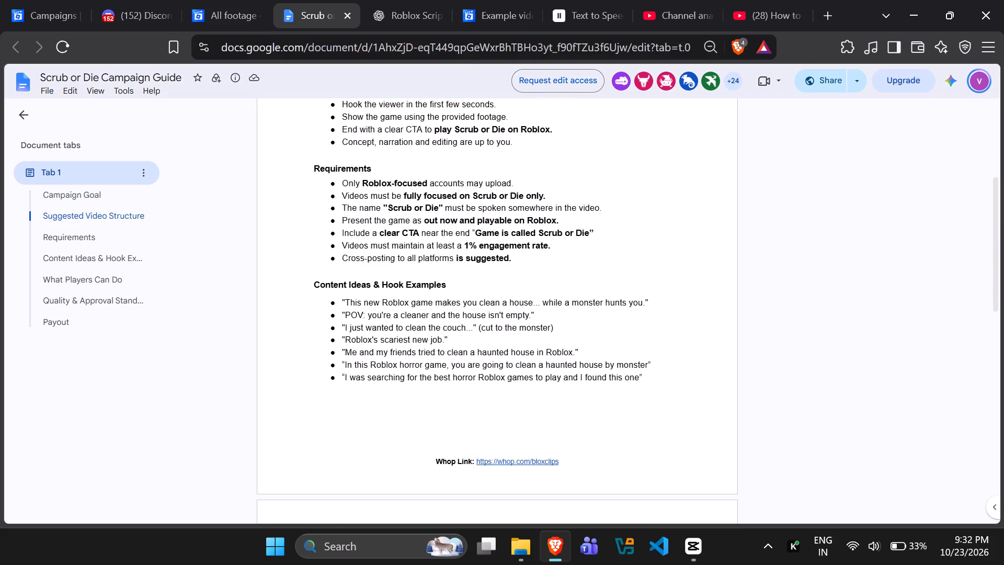
scroll(410, 305, "down", 4)
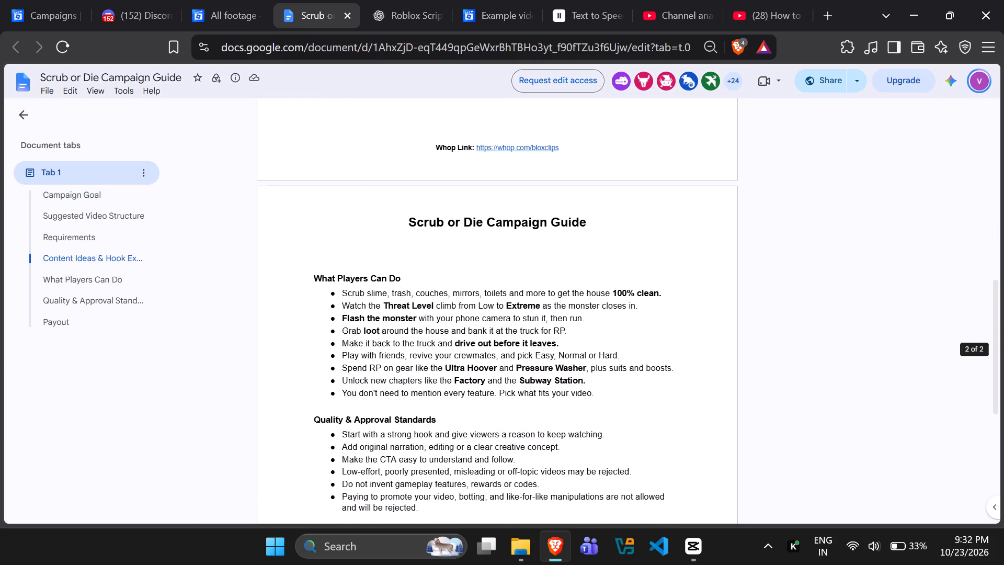
scroll(410, 305, "down", 8)
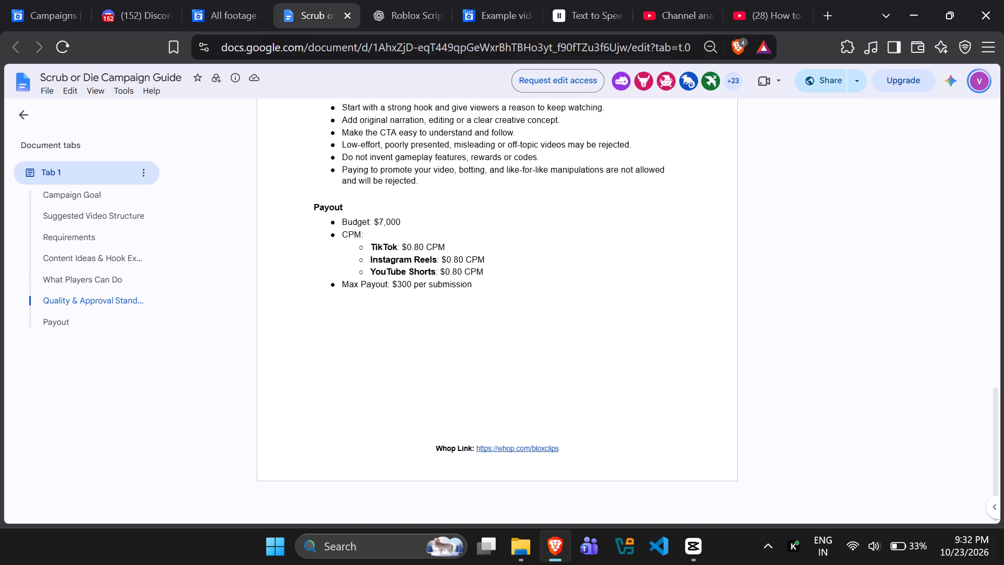
Open the video details of the newly published haunted-house short from the channel's Shorts in YouTube Studio.
left_click(725, 0)
left_click(697, 6)
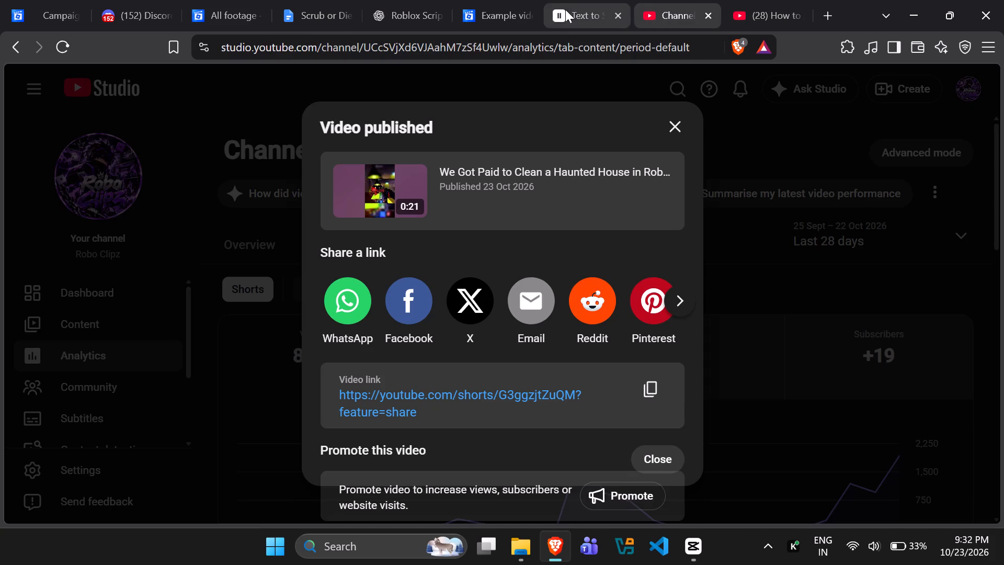
left_click(675, 130)
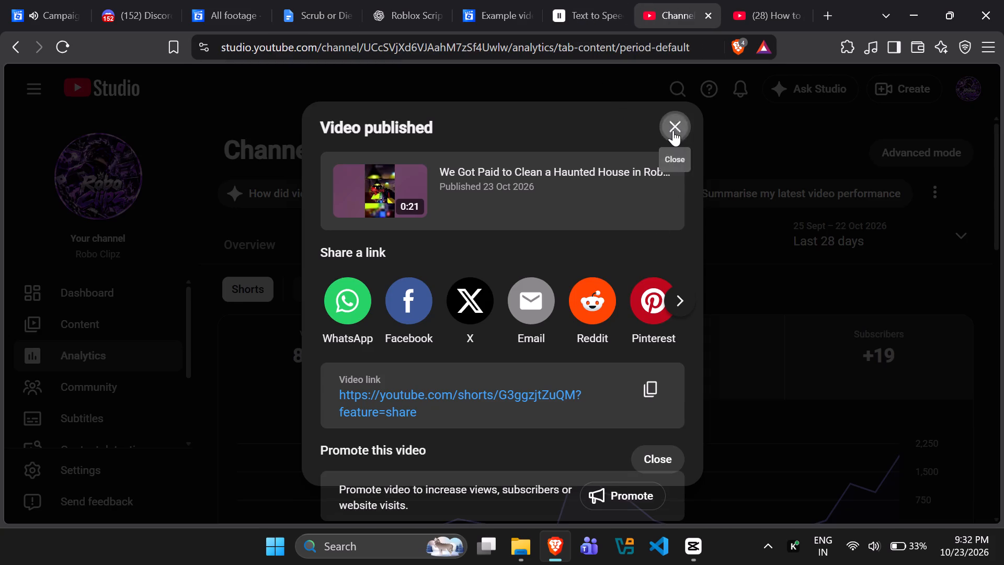
scroll(433, 318, "down", 7)
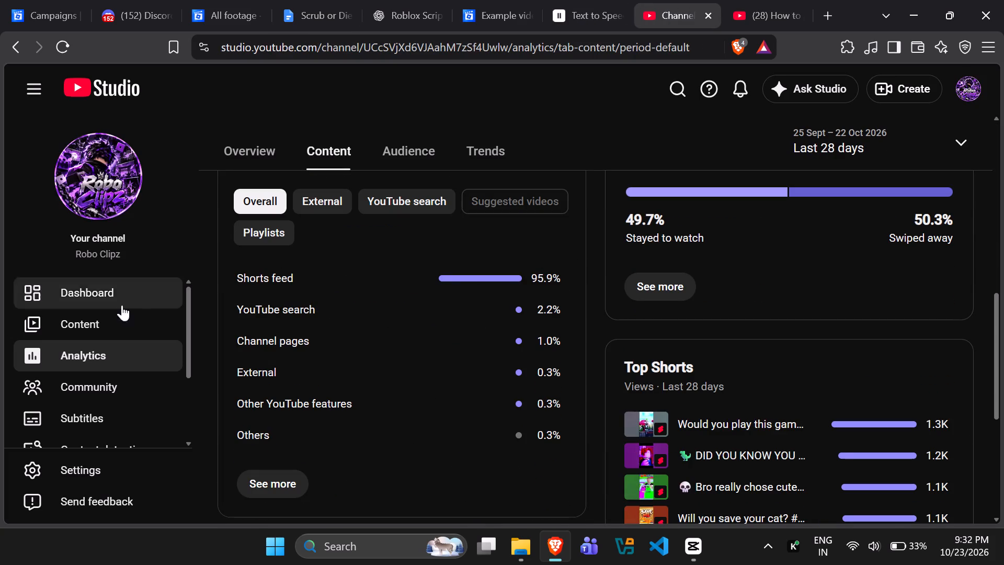
left_click(115, 315)
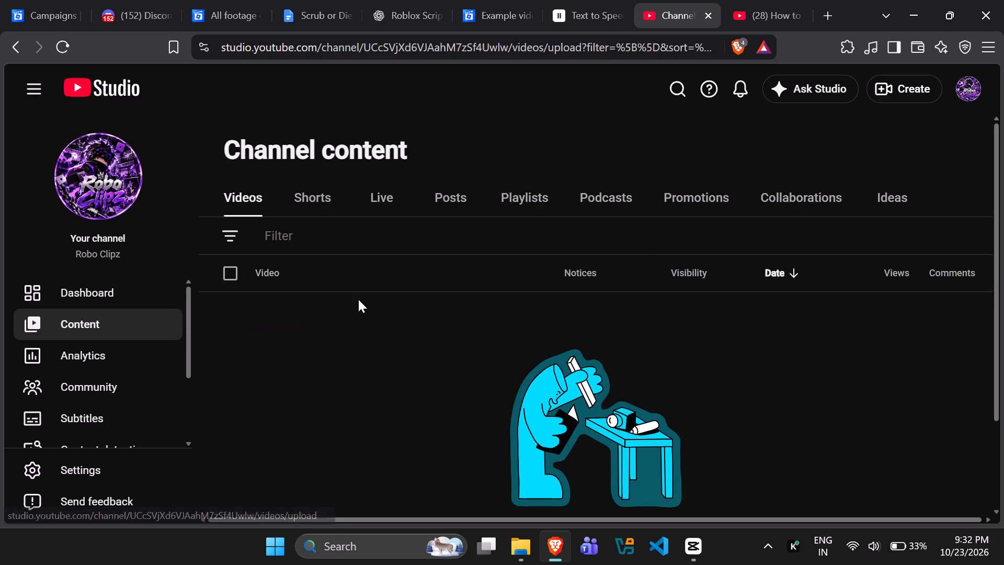
left_click(320, 205)
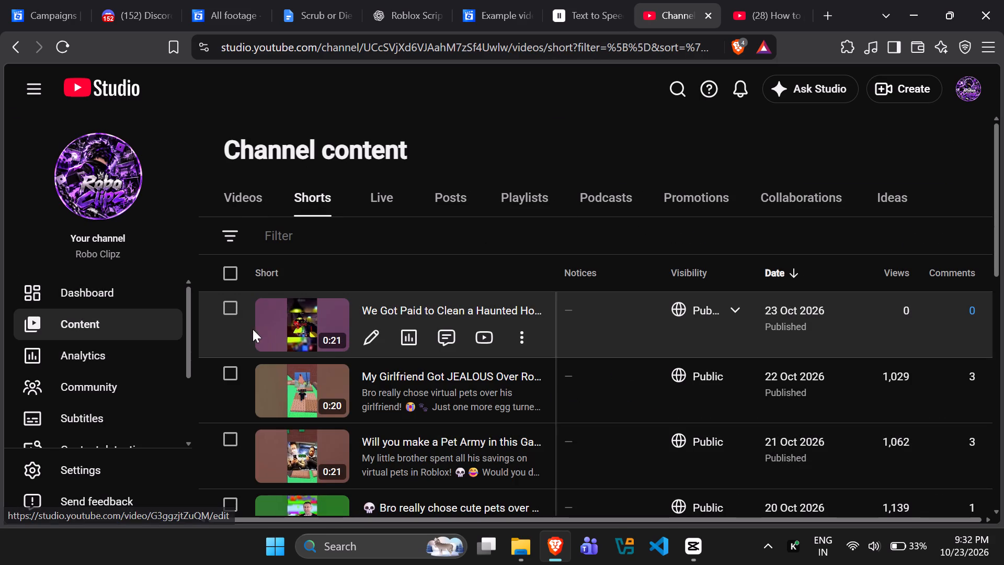
left_click(267, 329)
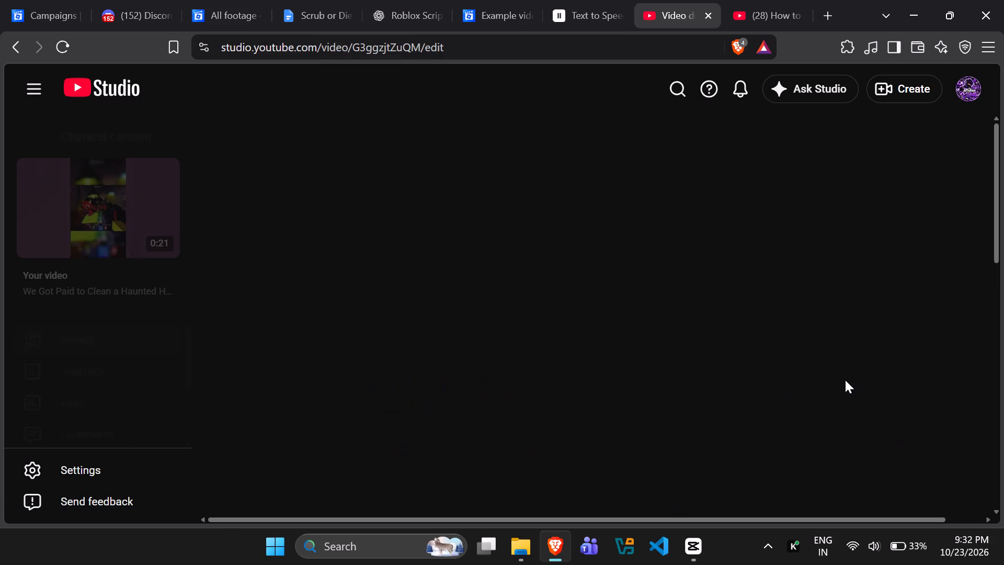
Play the short's preview and expand its additional settings below the audience section.
left_click(920, 347)
scroll(899, 355, "down", 1)
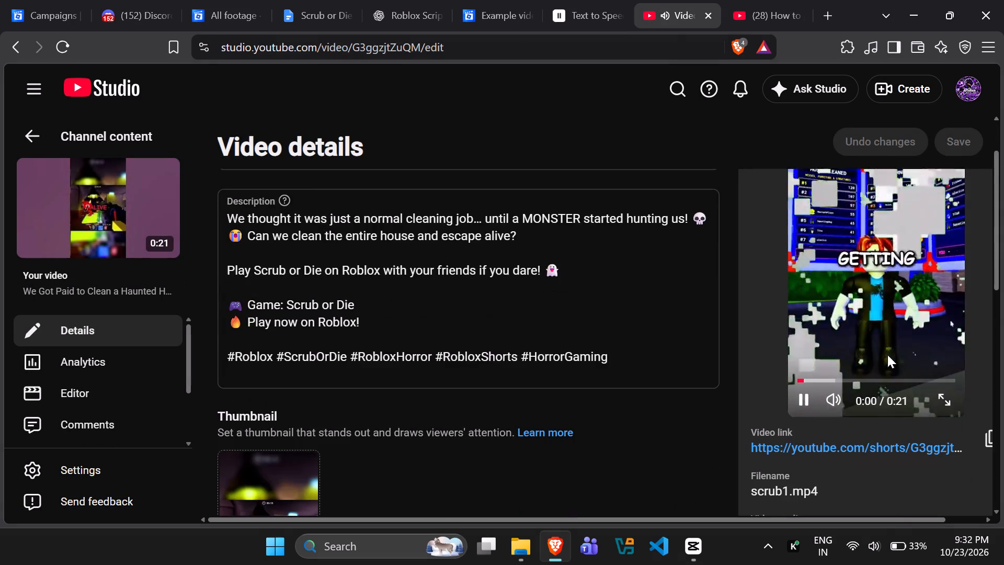
scroll(444, 355, "down", 6)
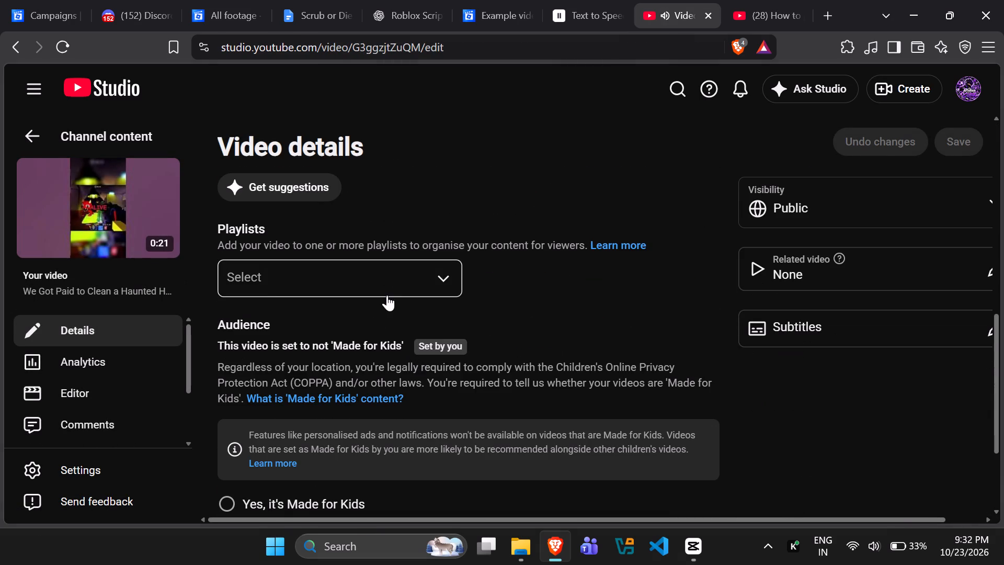
scroll(387, 295, "down", 4)
left_click(280, 450)
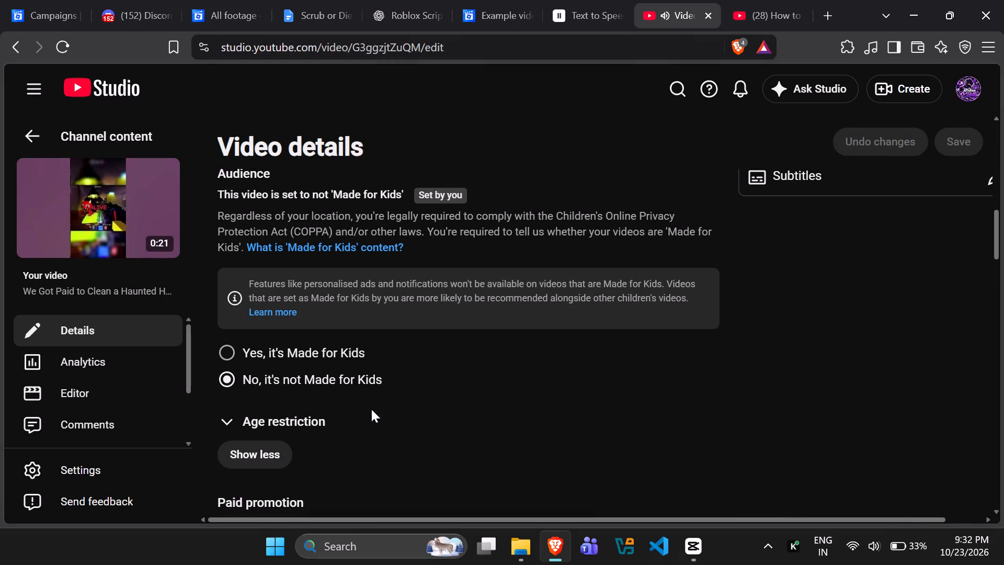
Examine the short's full settings down to the category, then recheck its title, description and thumbnail.
scroll(406, 396, "down", 8)
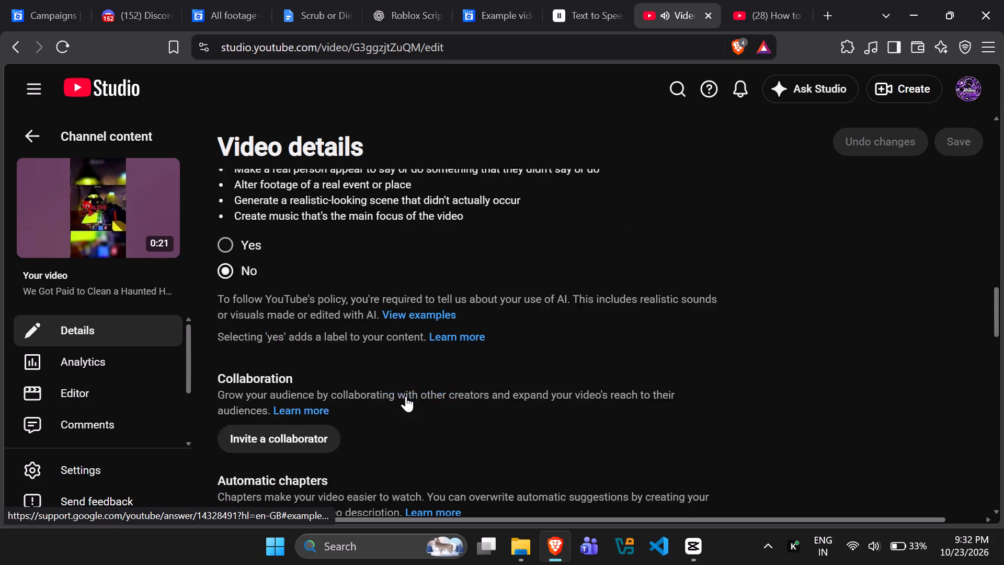
scroll(406, 396, "down", 7)
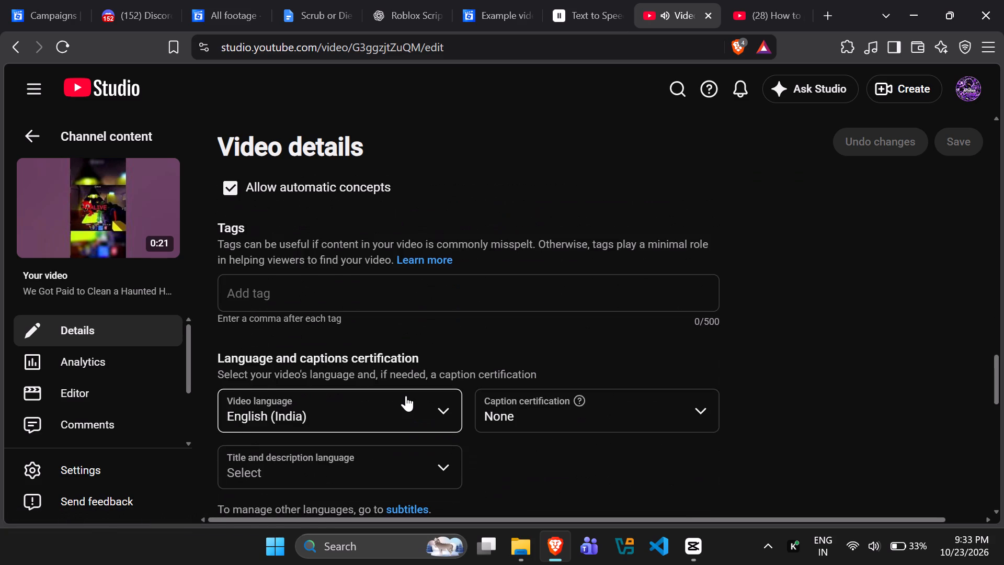
scroll(406, 395, "down", 6)
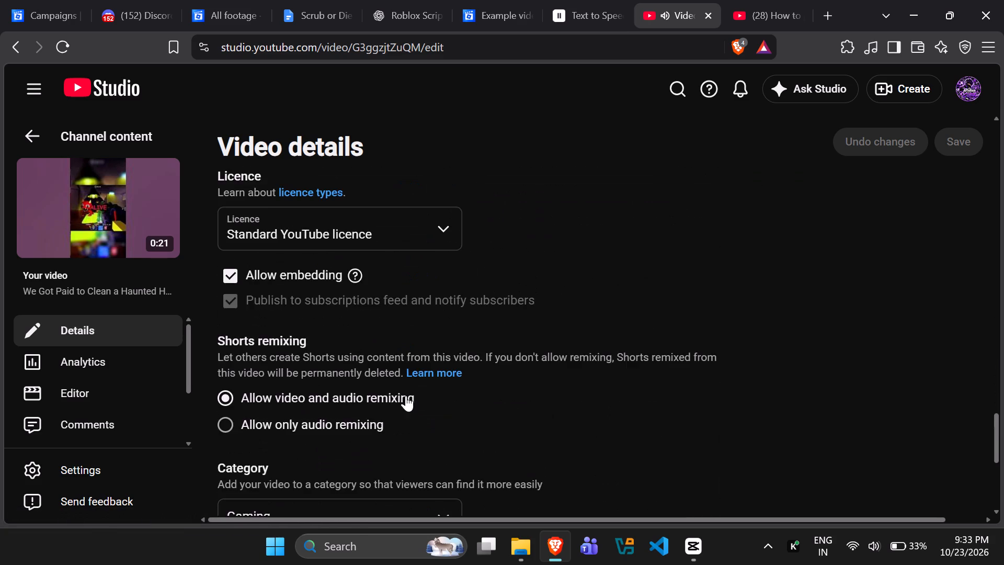
scroll(406, 395, "down", 7)
scroll(547, 409, "up", 3)
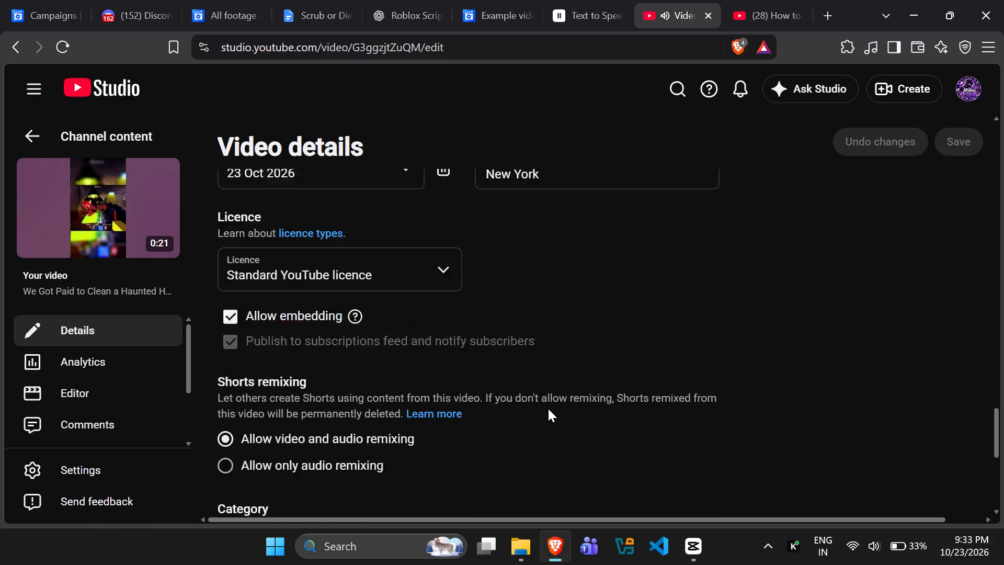
scroll(548, 409, "up", 15)
scroll(549, 409, "down", 1)
scroll(549, 409, "up", 9)
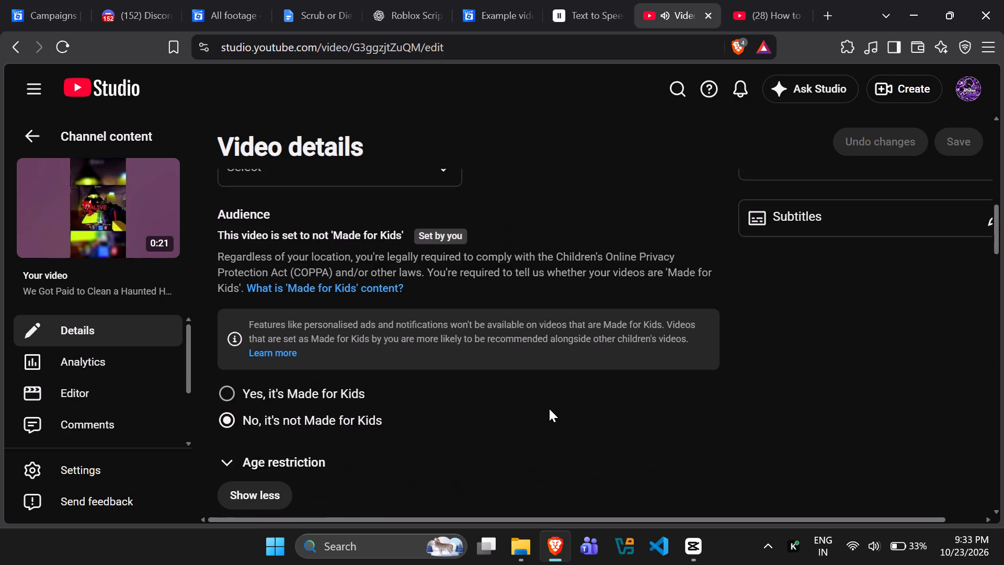
scroll(549, 409, "up", 10)
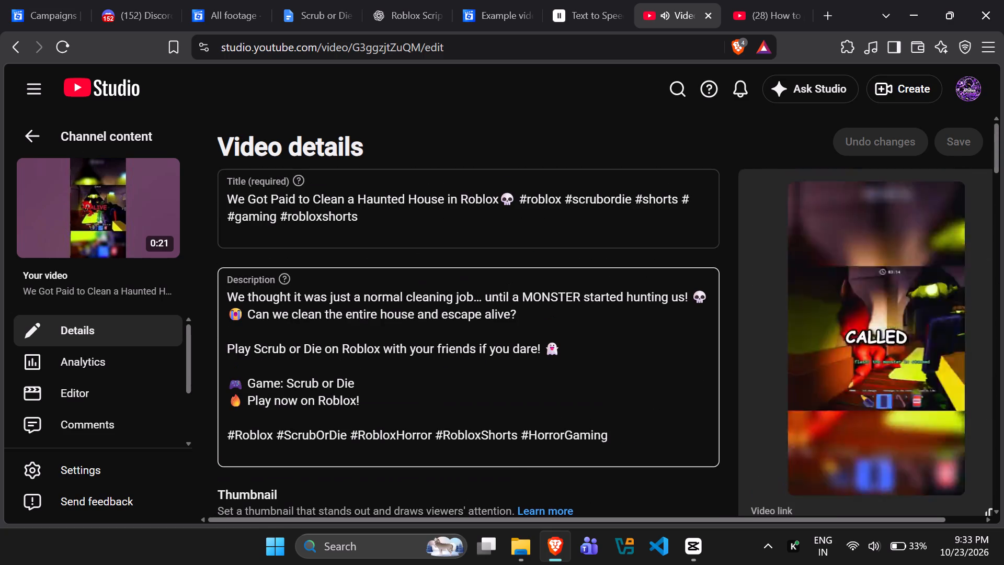
scroll(549, 409, "up", 2)
scroll(697, 422, "down", 1)
scroll(861, 426, "down", 1)
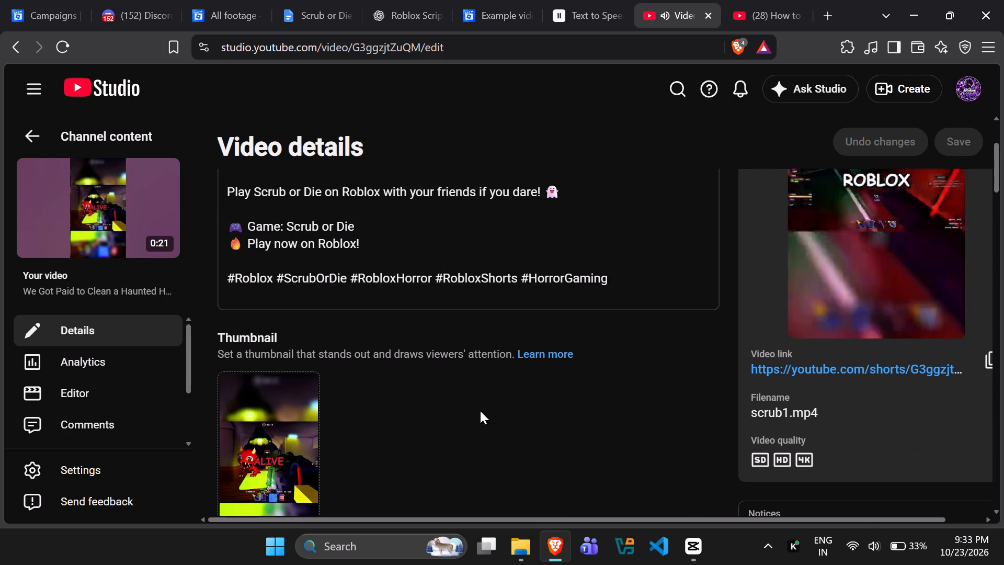
Look through the short's Analytics, Editor and Clips and Shorts pages and the general channel settings.
left_click(95, 332)
left_click(84, 356)
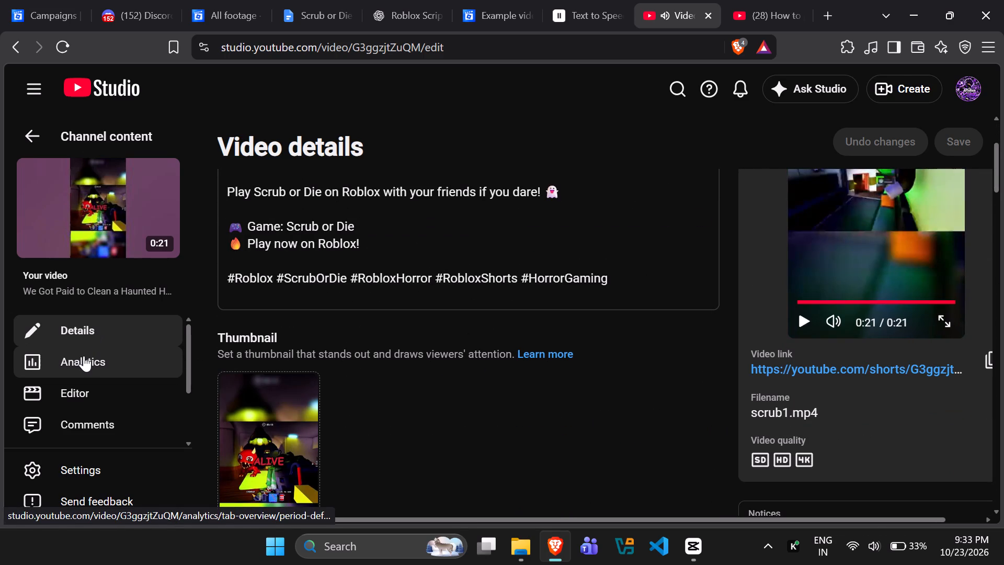
left_click(107, 392)
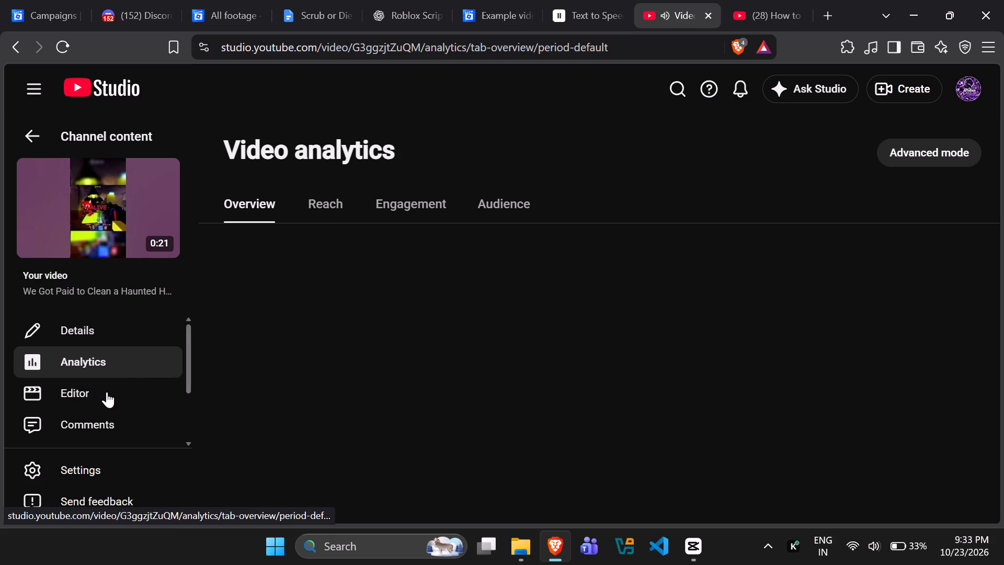
left_click(58, 392)
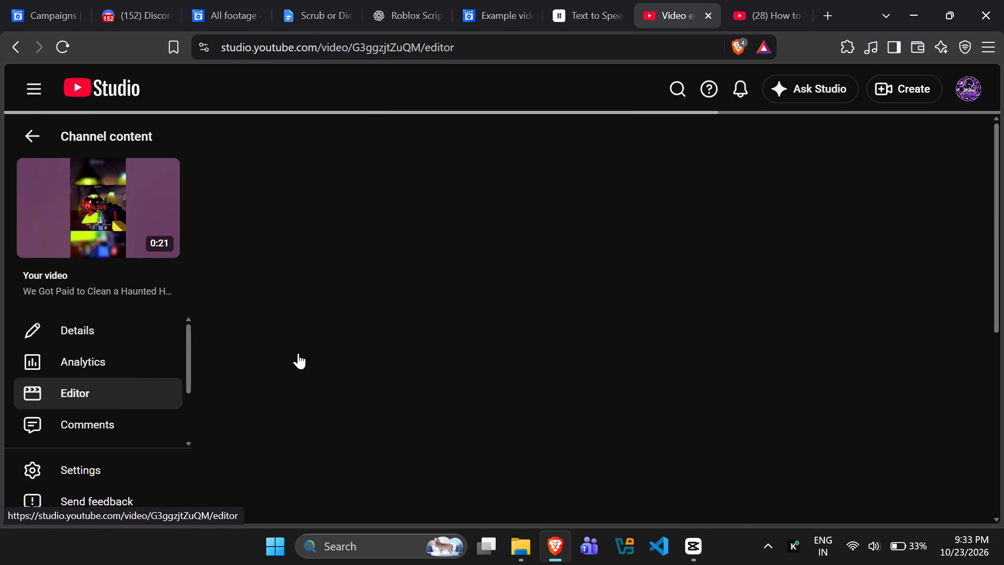
scroll(373, 378, "down", 4)
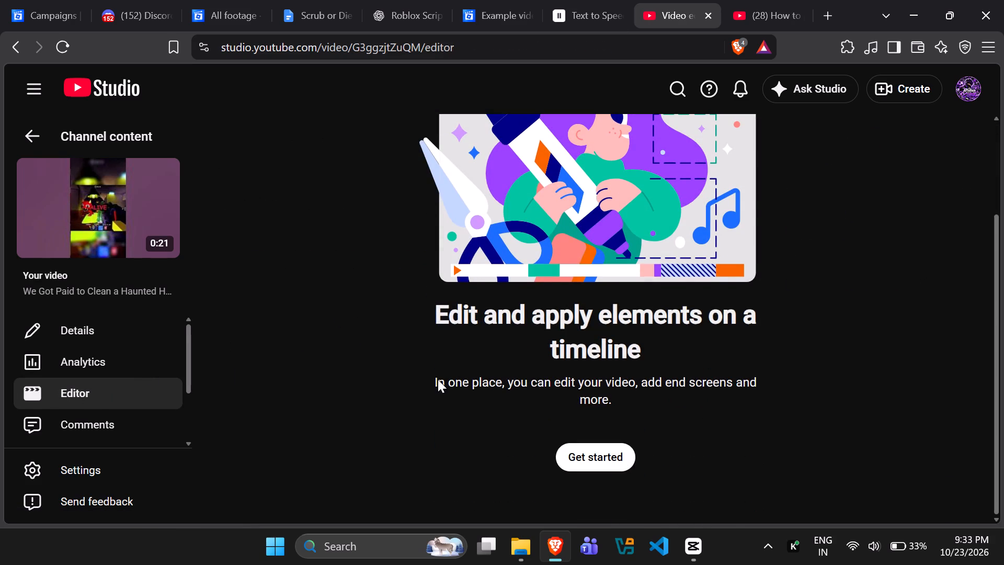
scroll(417, 381, "down", 1)
scroll(61, 386, "down", 2)
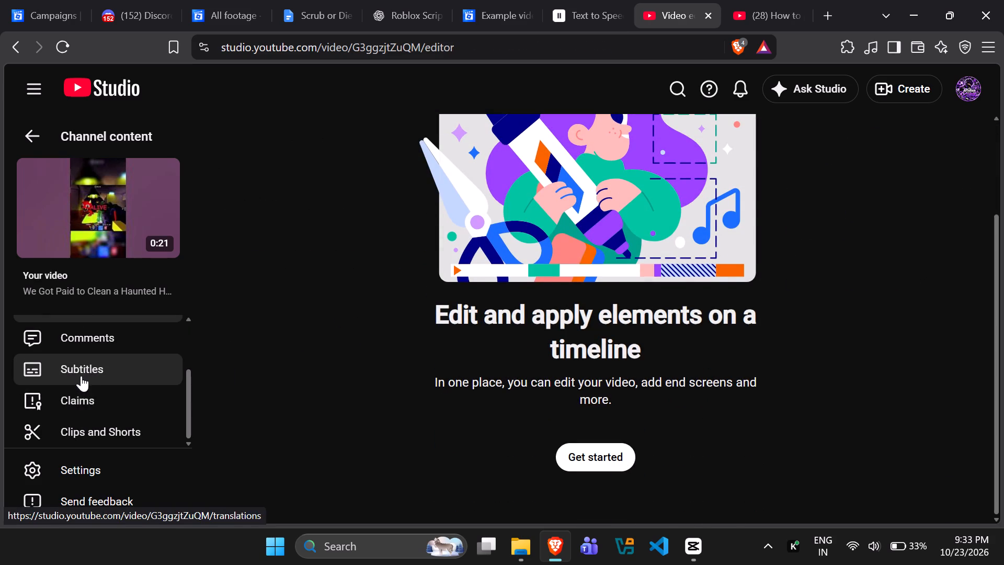
left_click(80, 434)
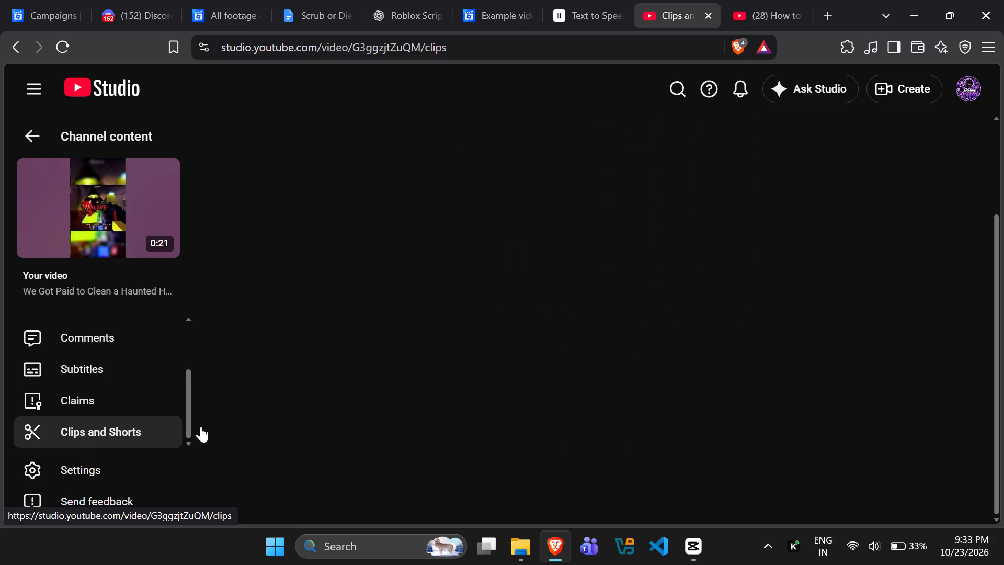
scroll(266, 387, "down", 1)
left_click(81, 455)
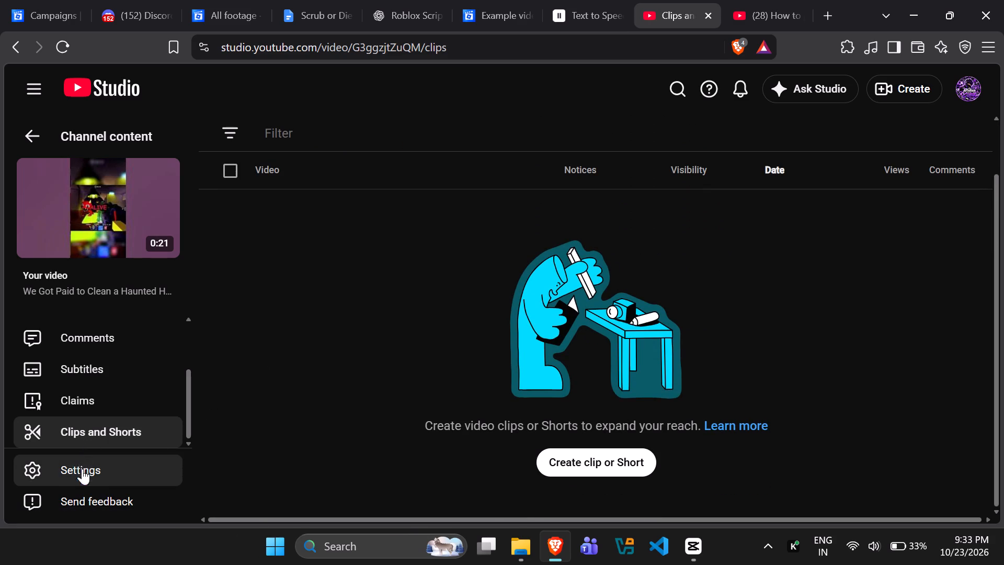
left_click(82, 469)
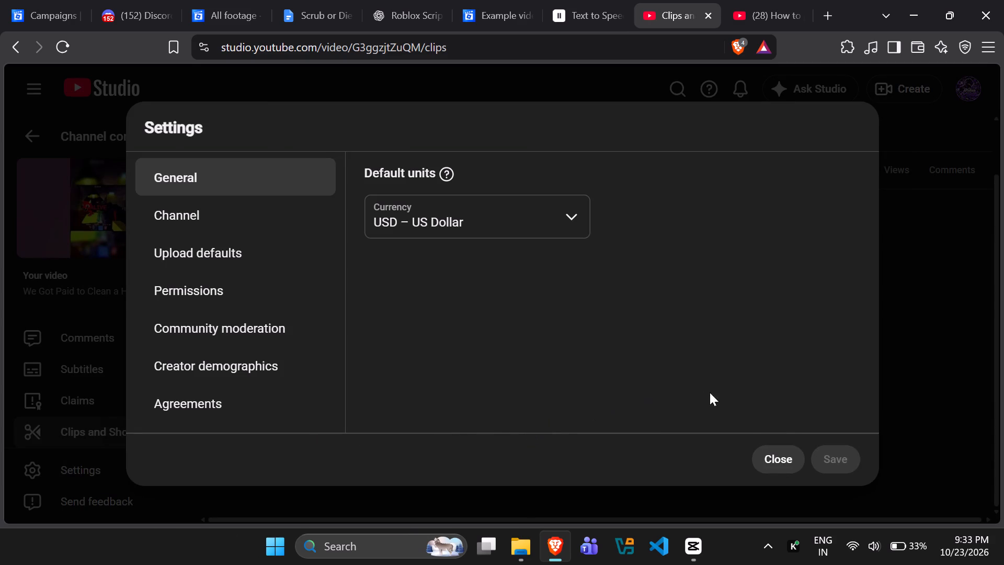
left_click(767, 452)
scroll(103, 341, "up", 4)
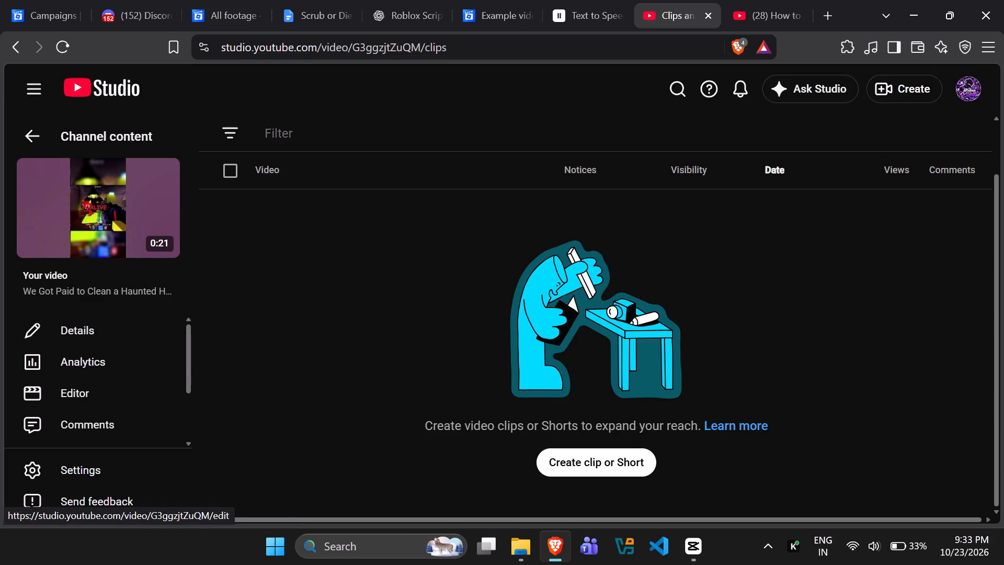
Open the haunted-house short on YouTube with its comments, and shrink the browser window until the comment entry line is reachable.
left_click(73, 220)
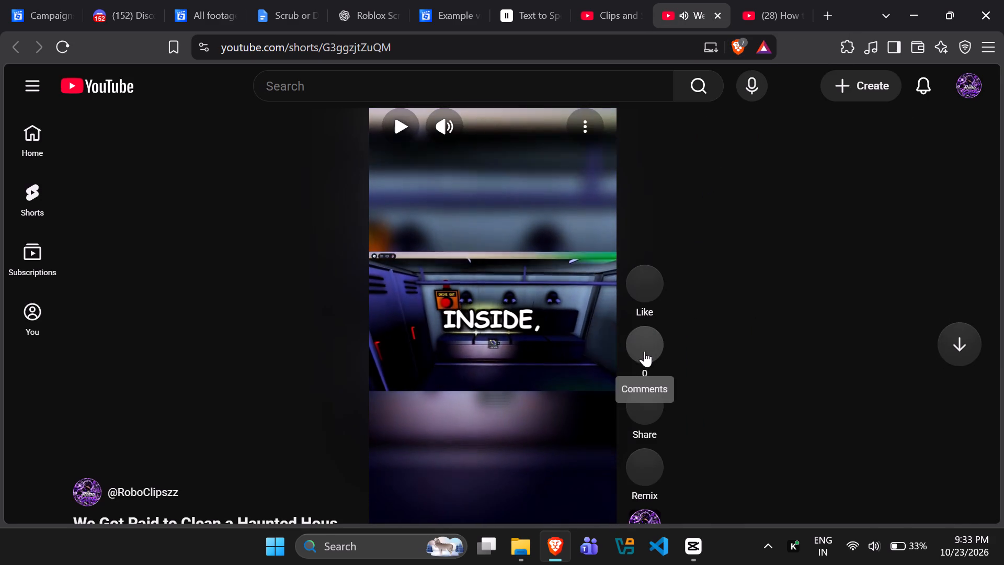
left_click(644, 339)
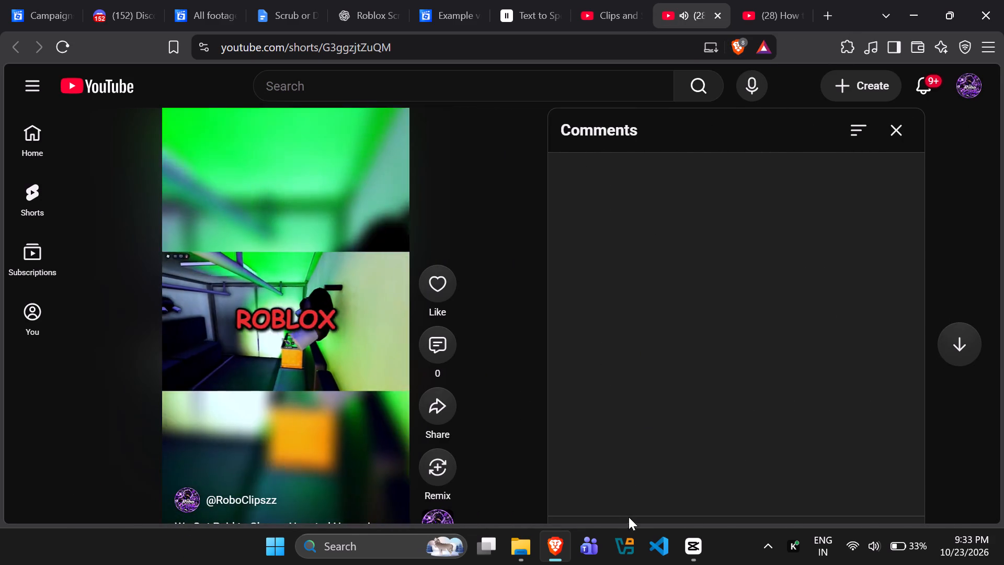
left_click(632, 520)
left_click(997, 181)
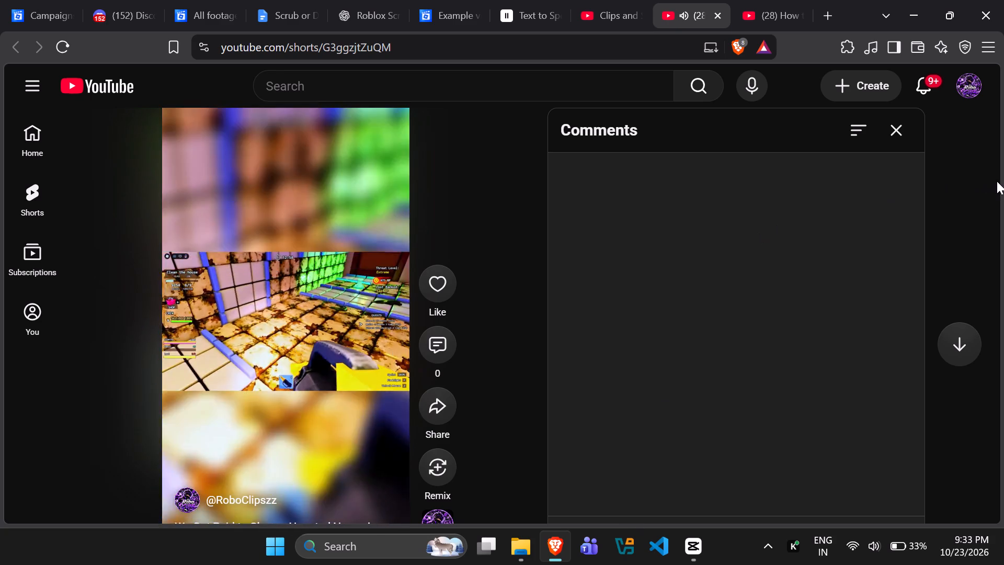
left_click(940, 24)
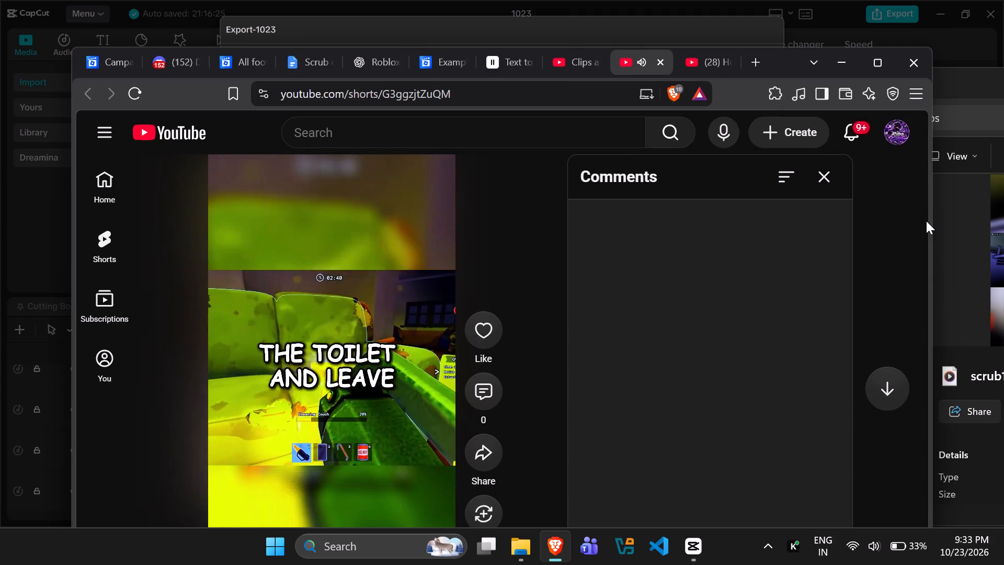
left_click_drag(931, 222, 906, 222)
left_click_drag(780, 68, 771, 51)
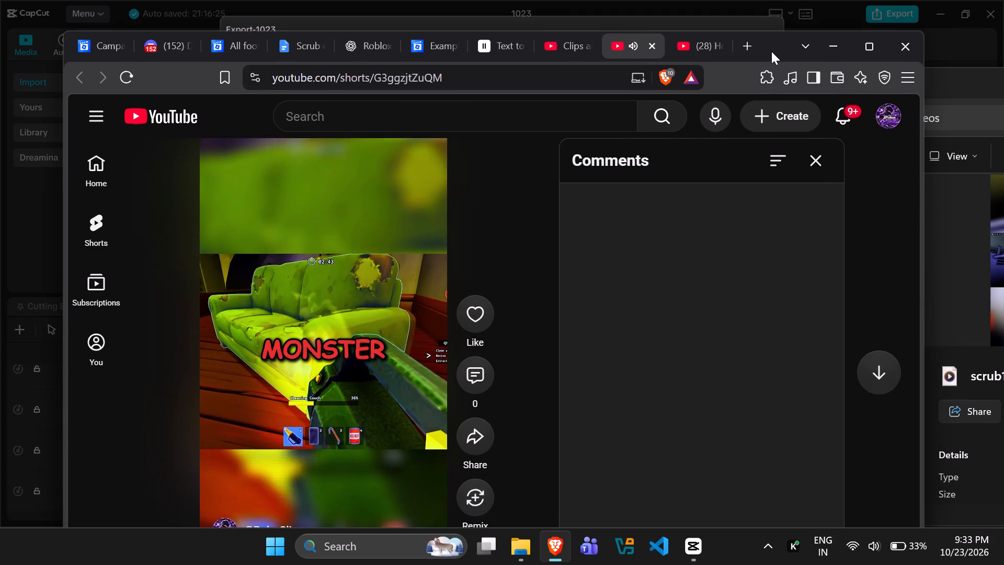
left_click_drag(771, 51, 771, 50)
left_click_drag(925, 205, 598, 205)
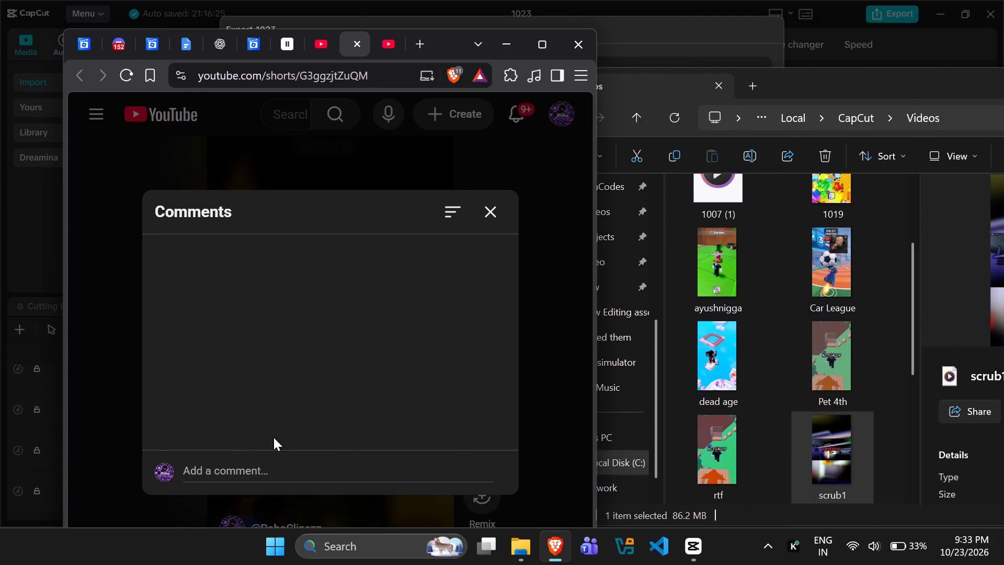
Post the comment "Like and Drop a Sub :)" followed by the copied "Game Link:" text with the Scrub or Die Roblox URL.
left_click(249, 467)
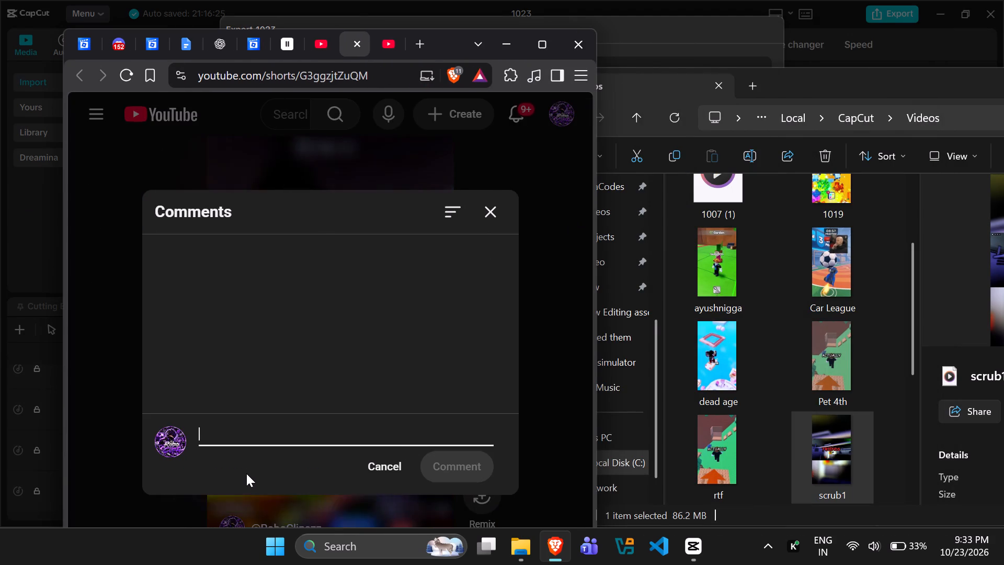
key("ctrl+v")
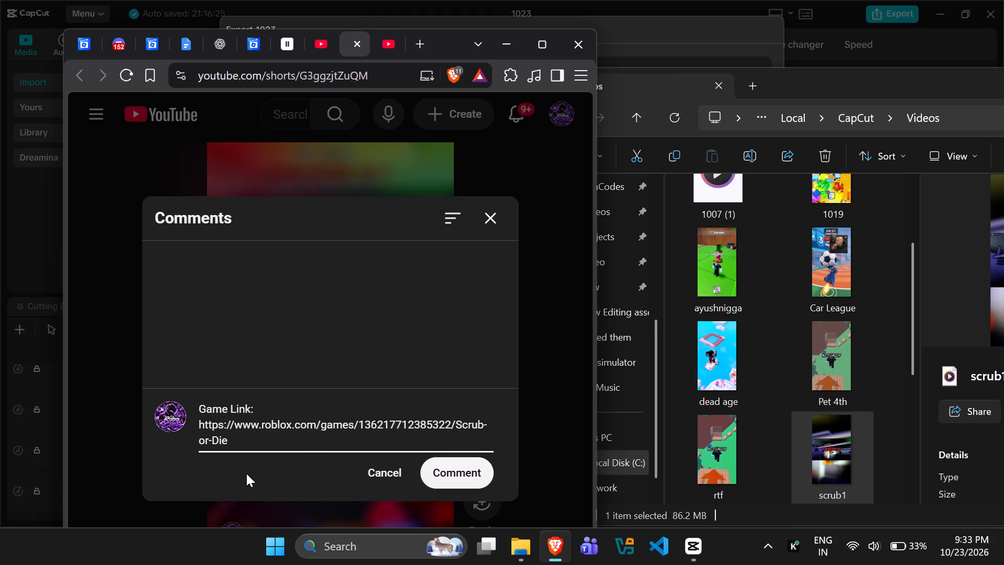
key("ctrl+Up")
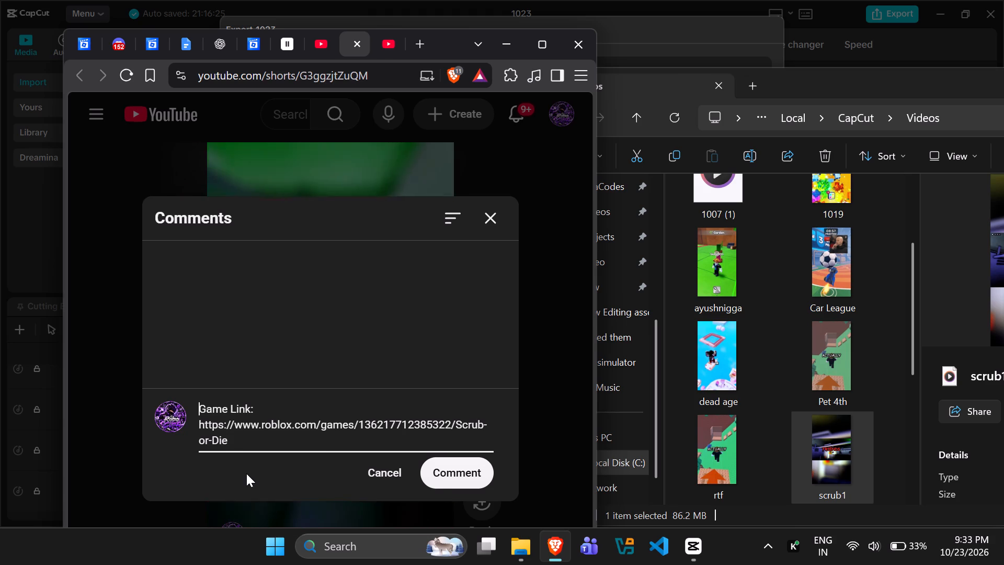
key("shift+Return")
key("Up")
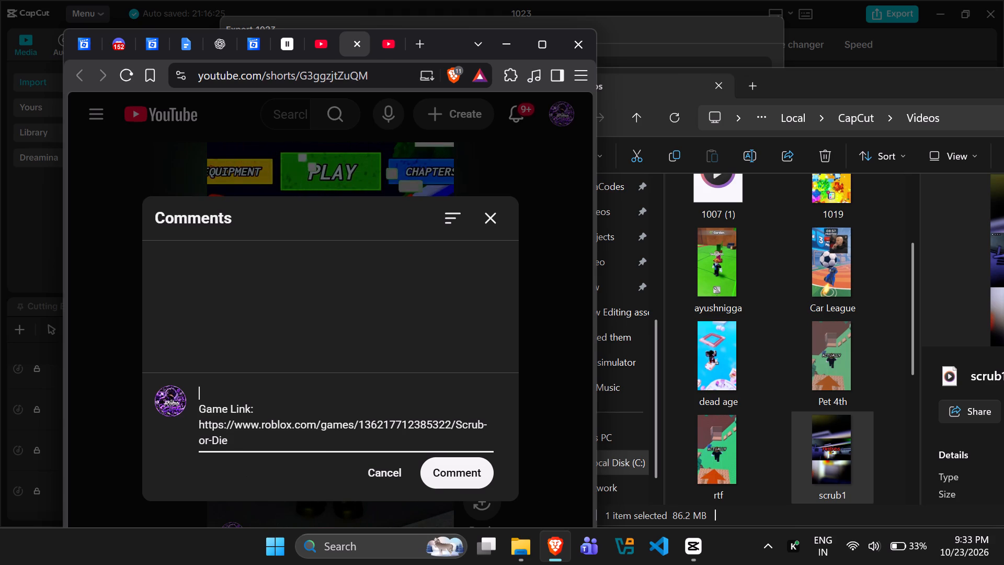
type("Like A")
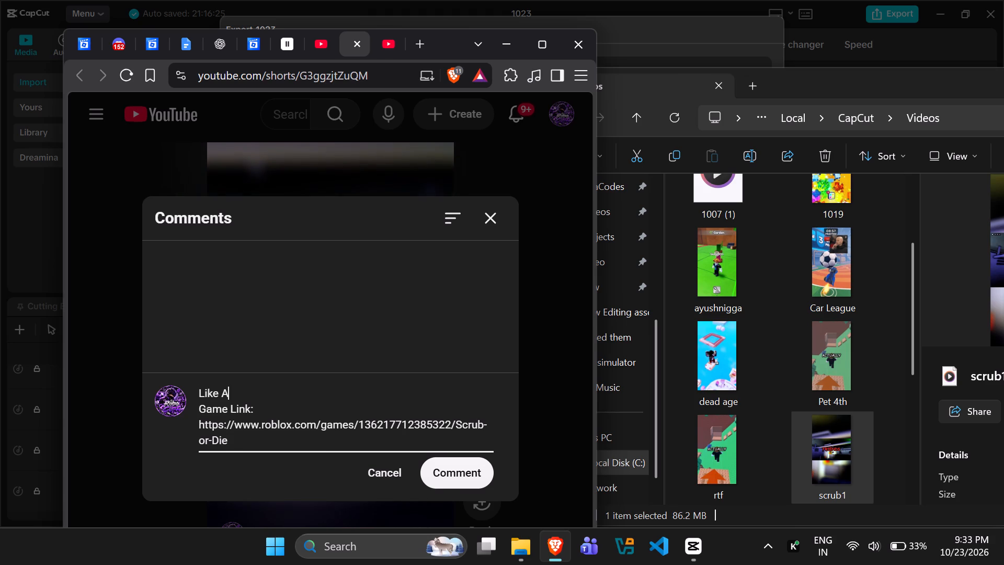
key("BackSpace")
type("and")
key("space")
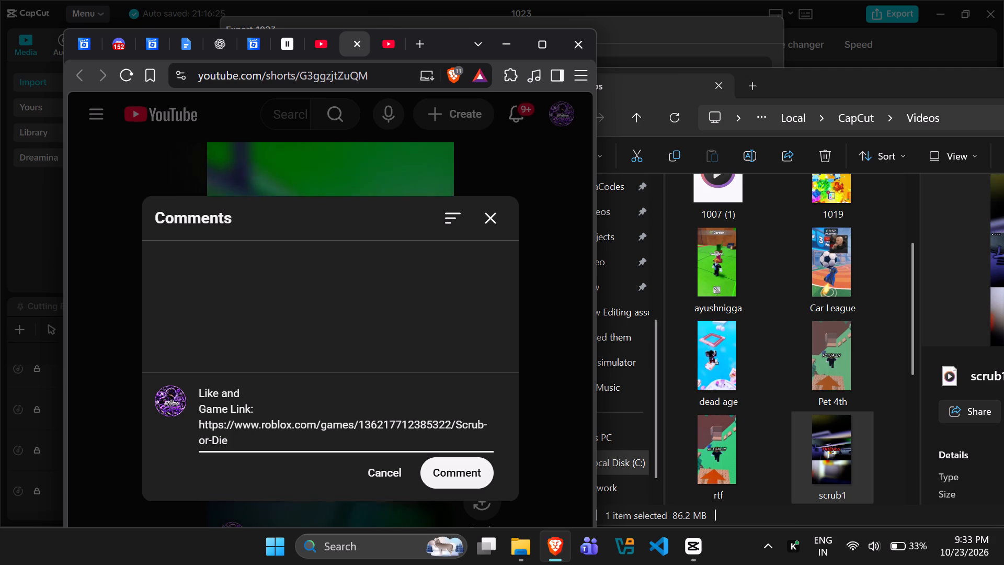
type("Drop a Subs")
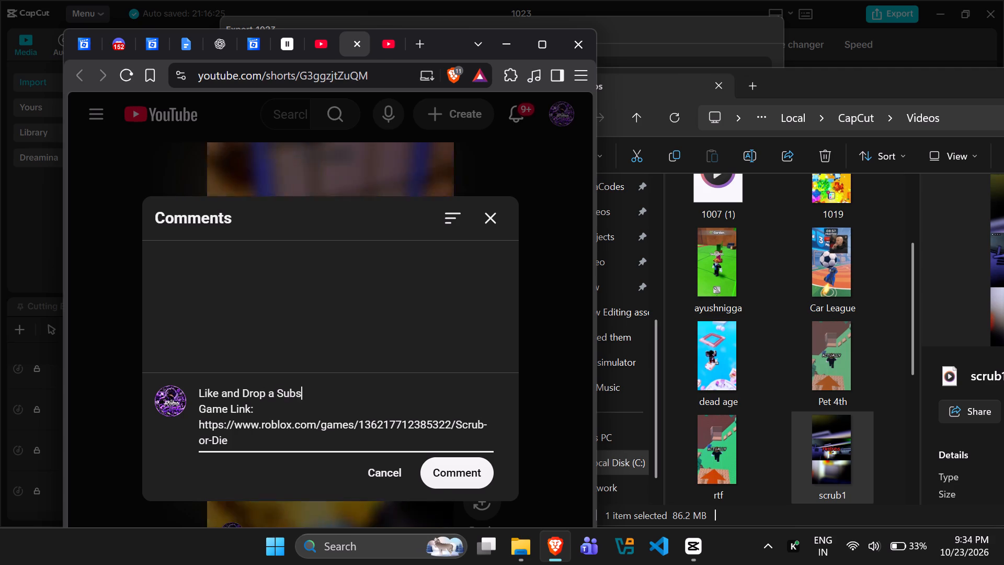
key("BackSpace")
key("shift+space")
type(":)")
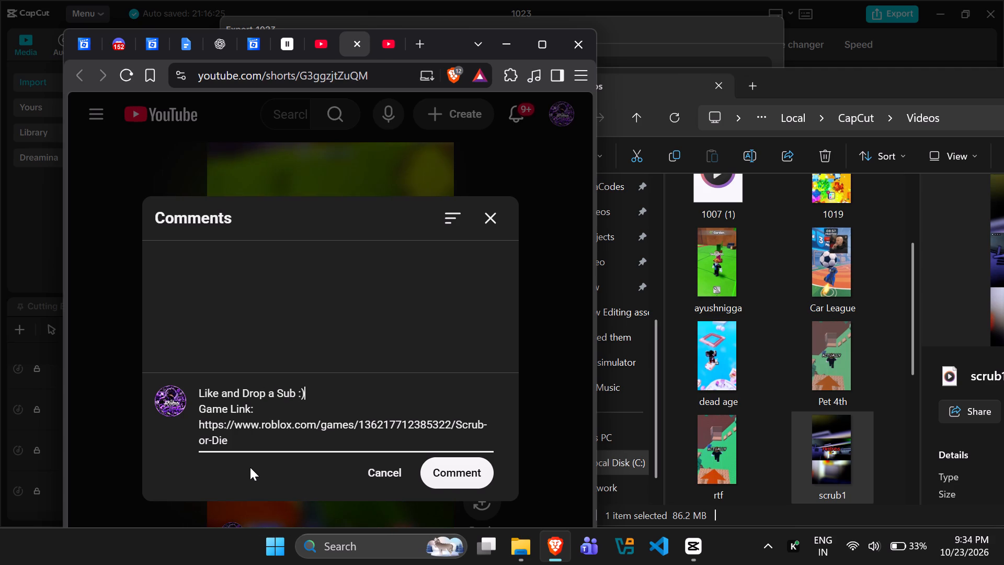
left_click(453, 472)
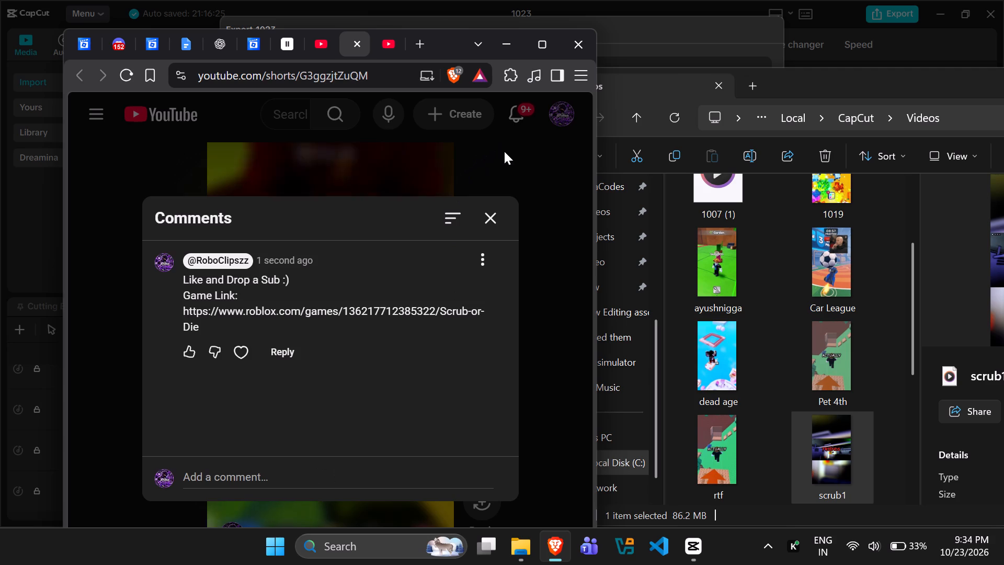
Like the posted comment and the haunted-house short itself, then maximize the window and close the short's page.
left_click(191, 355)
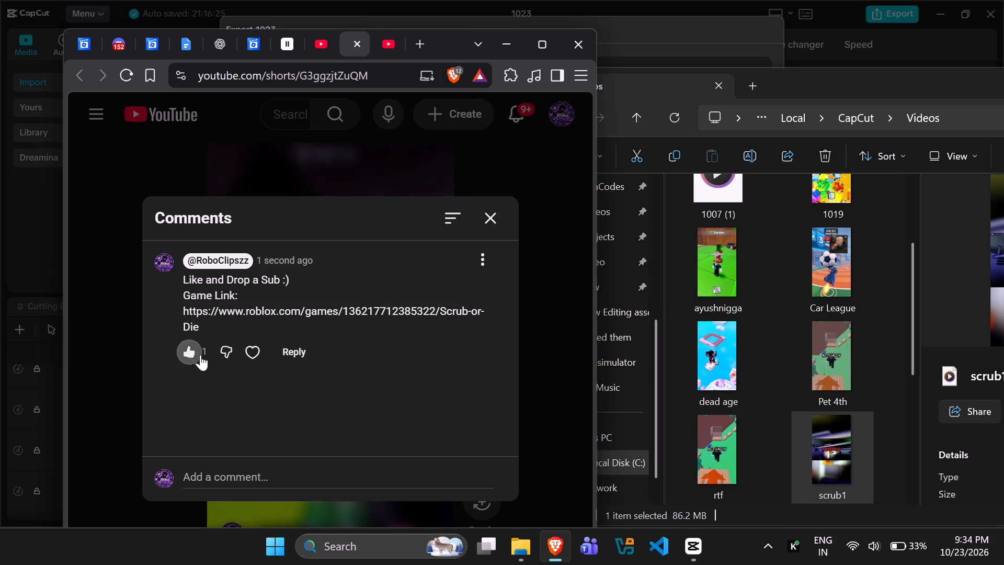
left_click(487, 255)
left_click(495, 227)
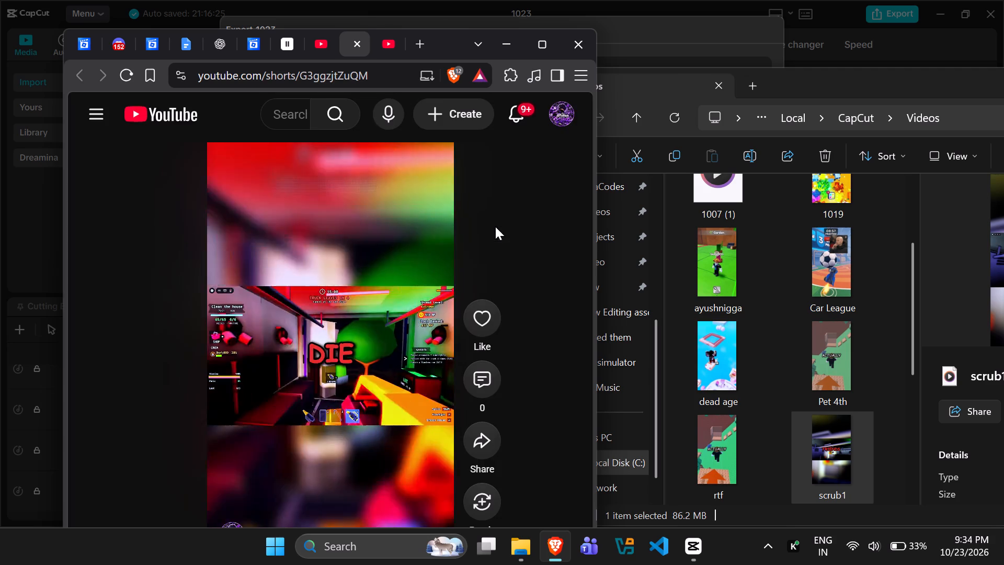
left_click(492, 310)
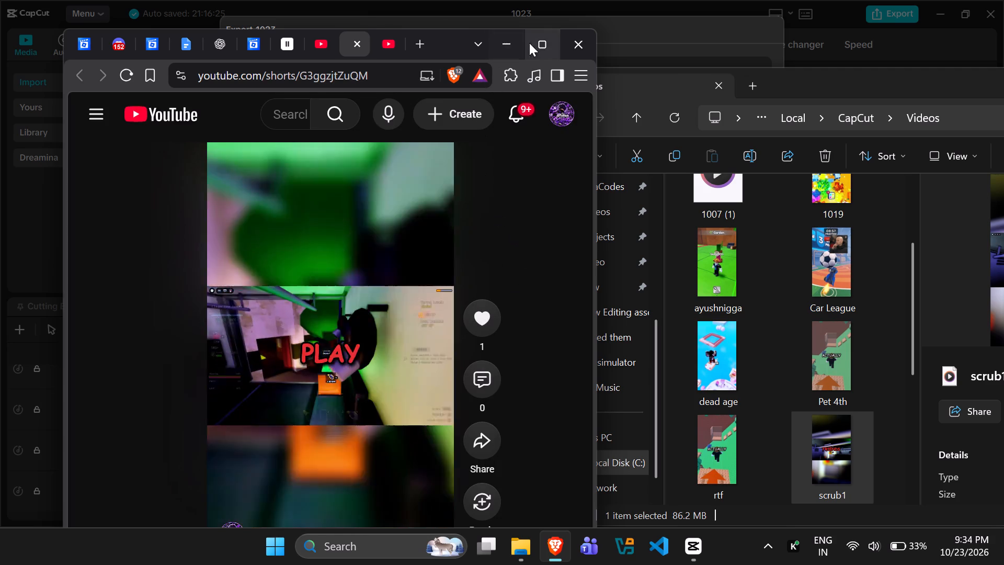
left_click(538, 44)
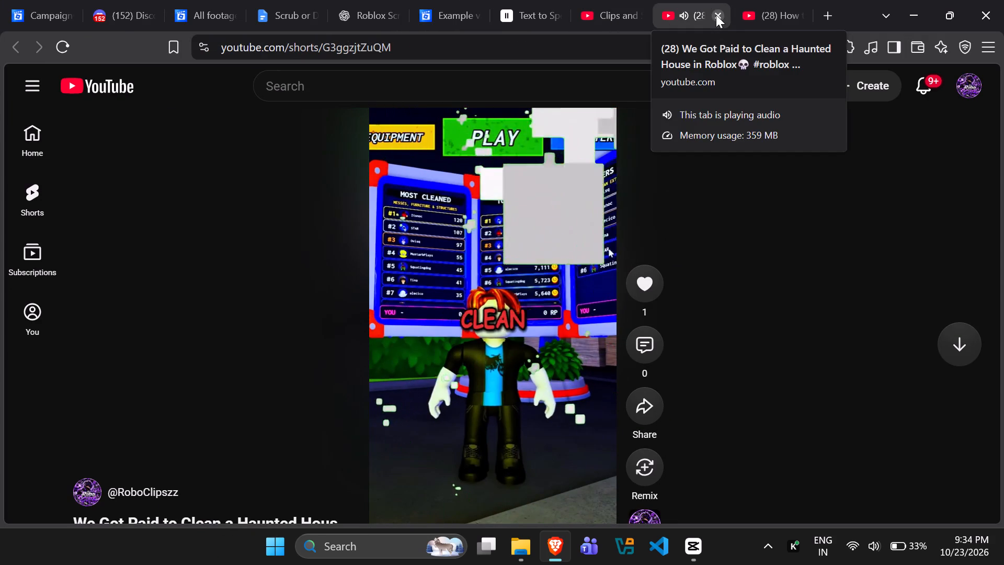
left_click(716, 15)
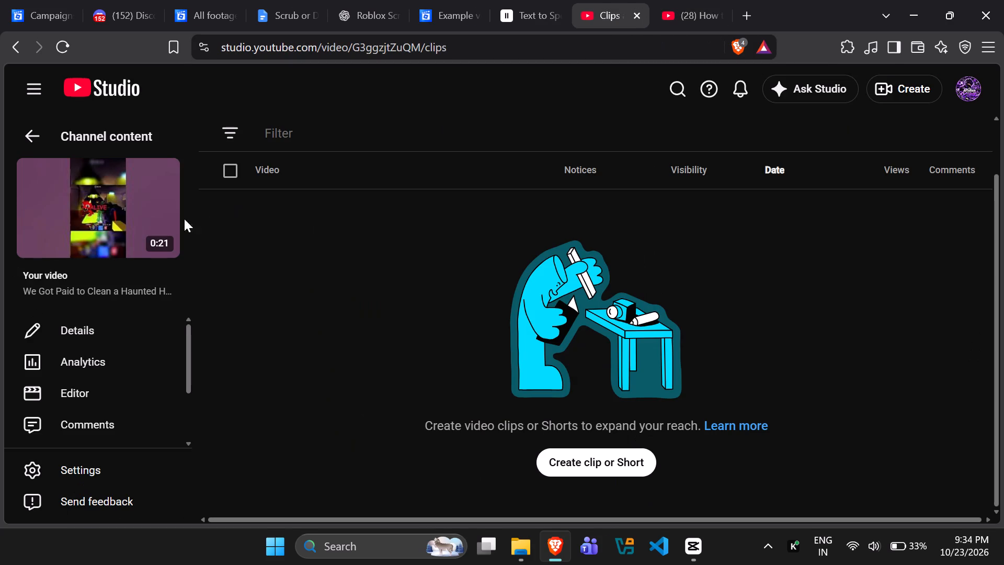
Check the haunted-house short's Reach, Engagement and Audience analytics, then return to the channel's Shorts list.
left_click(88, 361)
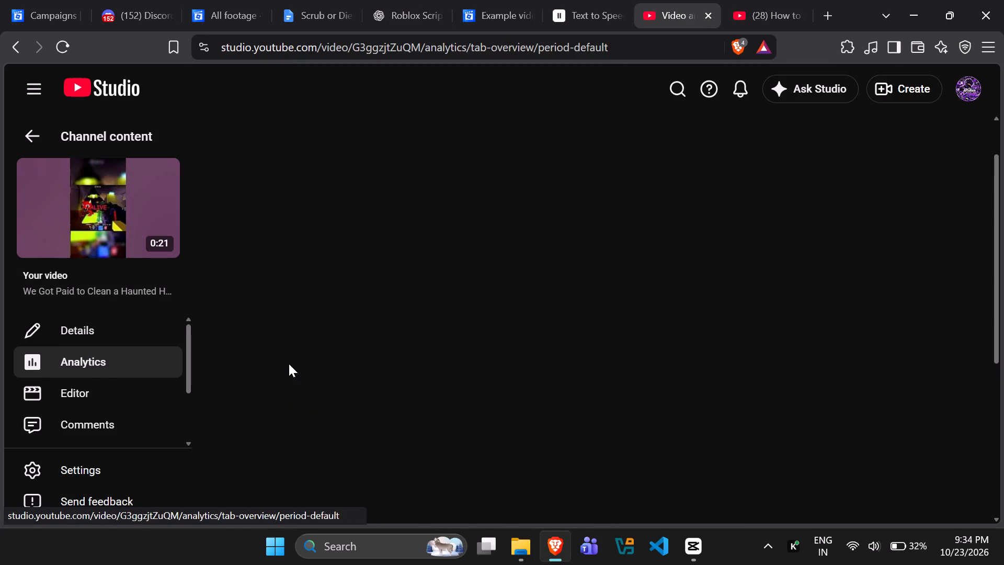
left_click(329, 157)
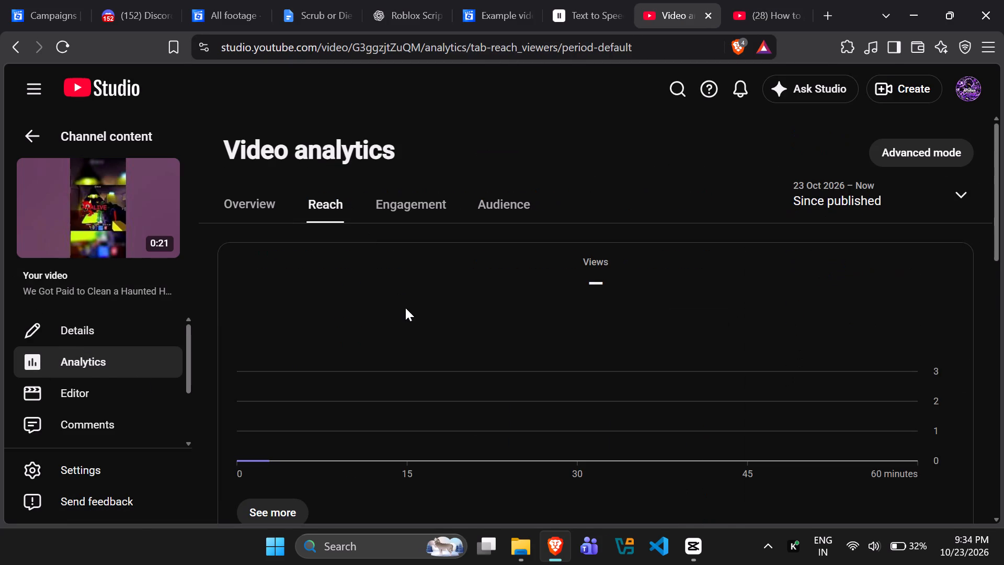
left_click(397, 213)
left_click(508, 207)
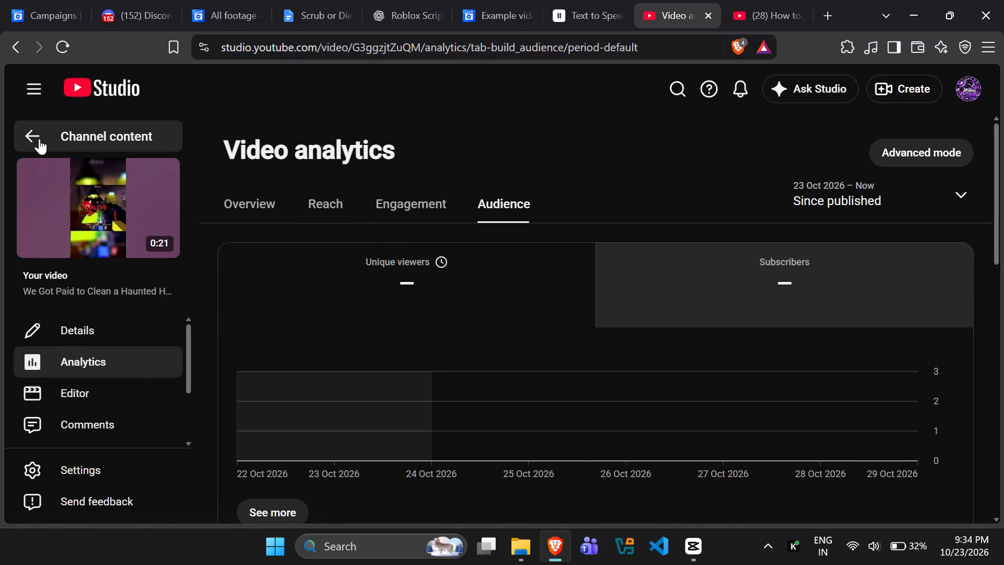
left_click(35, 134)
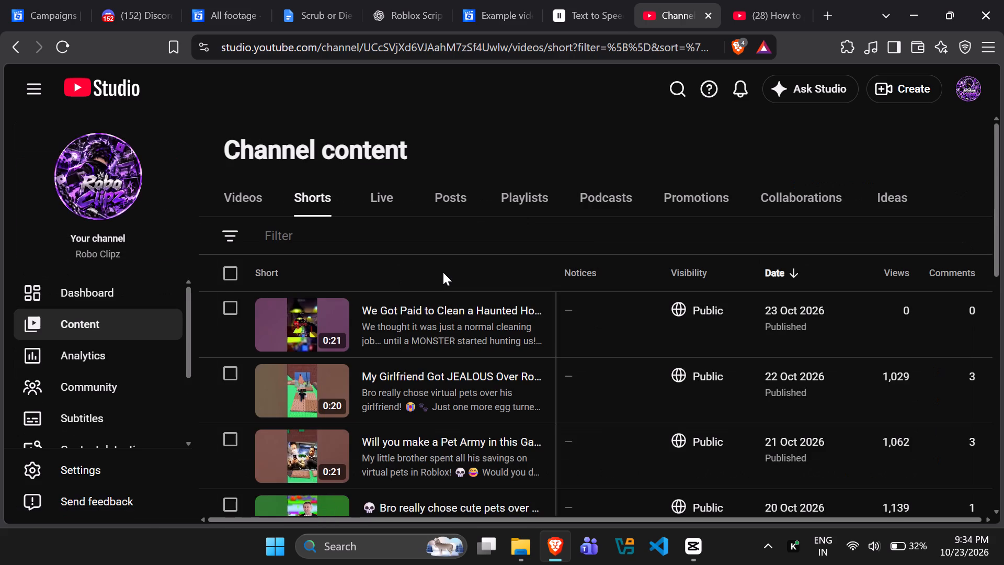
Open the "My Girlfriend Got JEALOUS" short's details and watch it on YouTube in a smaller window, then return to its maximized Studio page.
left_click(461, 376)
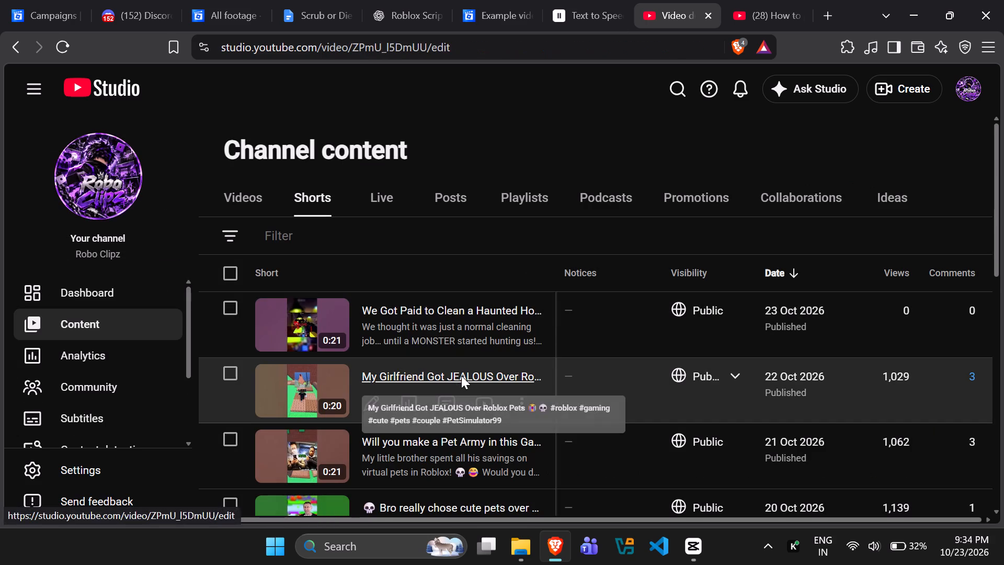
left_click(74, 205)
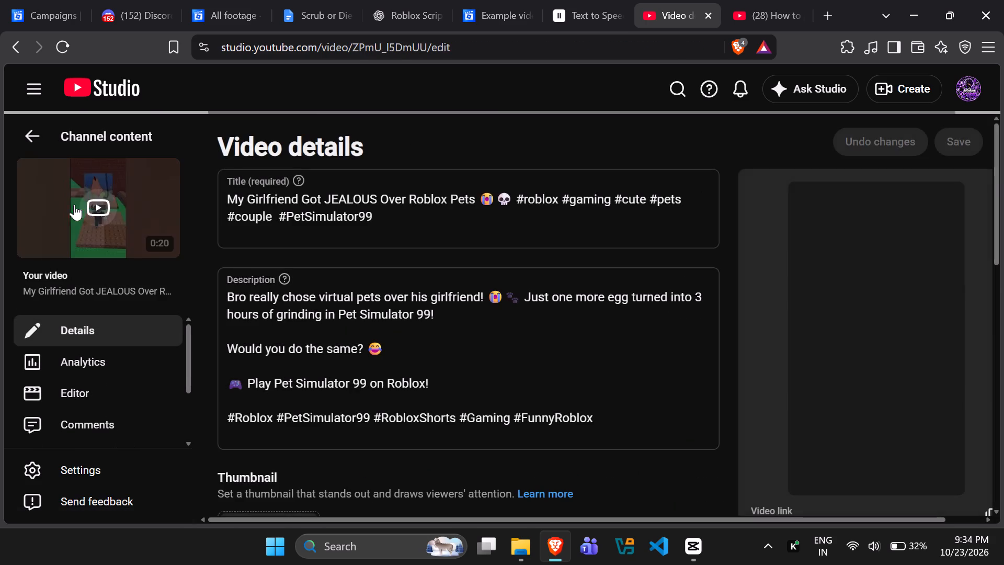
left_click(91, 205)
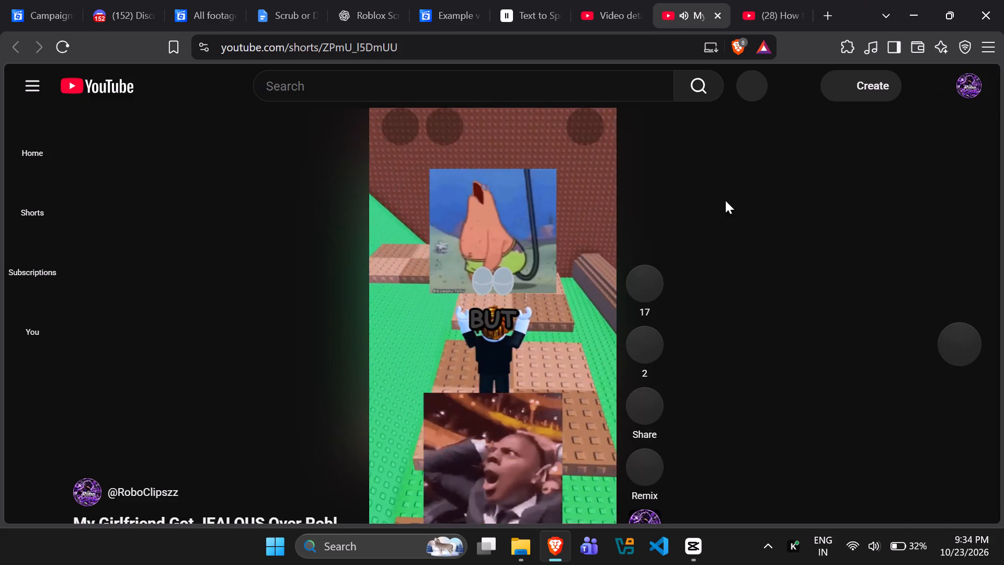
left_click_drag(1001, 171, 980, 173)
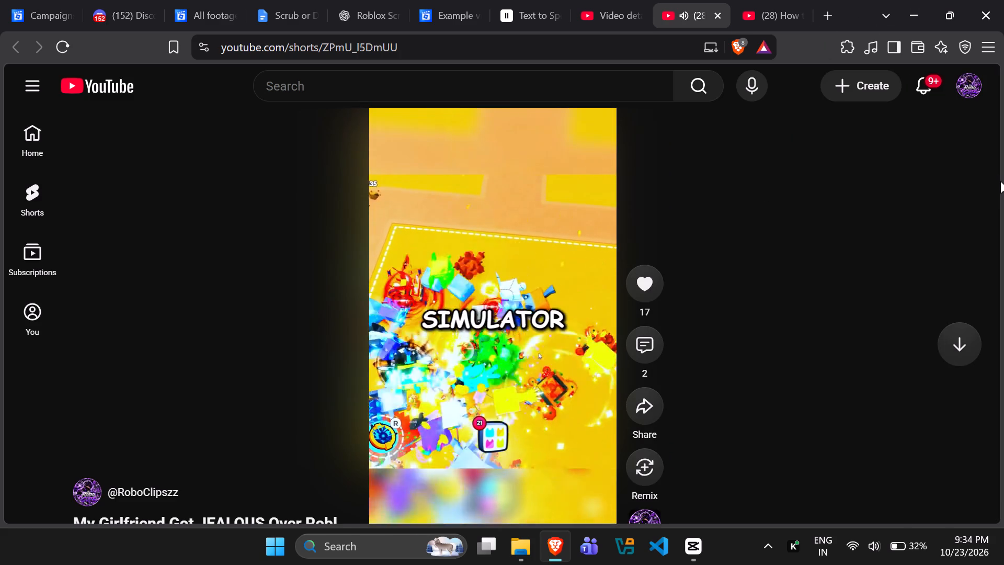
left_click_drag(1000, 181, 990, 173)
left_click(940, 12)
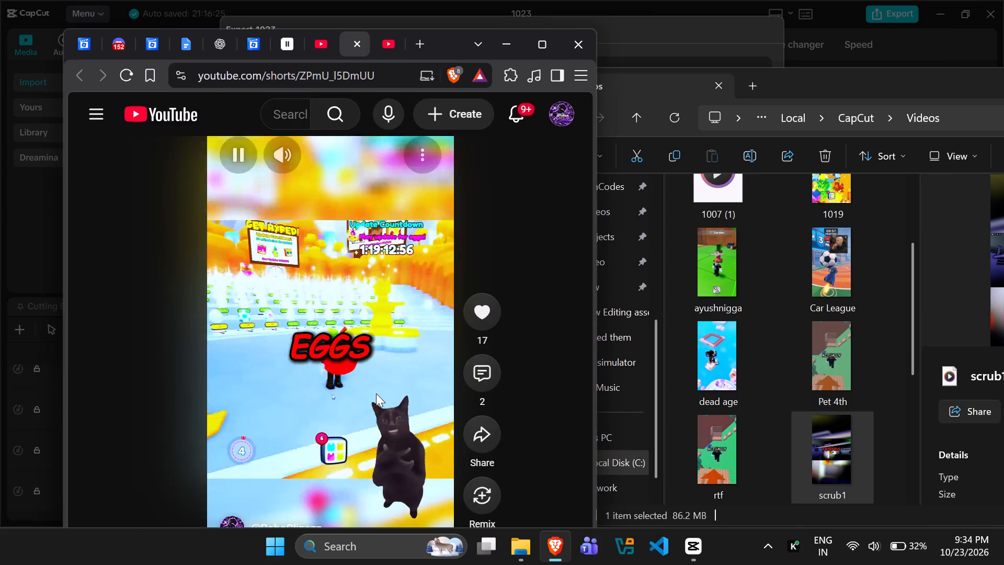
left_click_drag(444, 51, 493, 22)
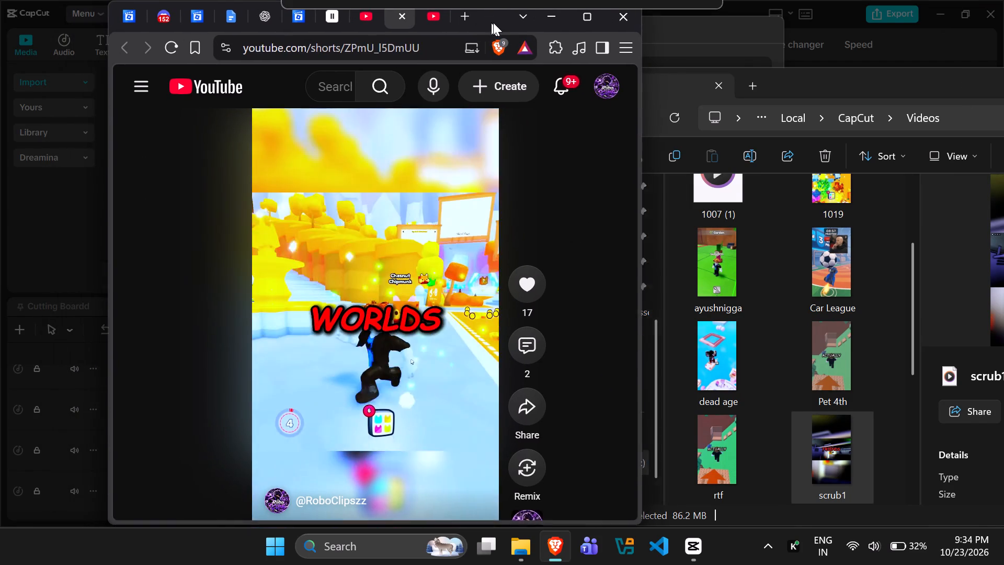
left_click_drag(493, 22, 512, 35)
left_click_drag(129, 427, 267, 427)
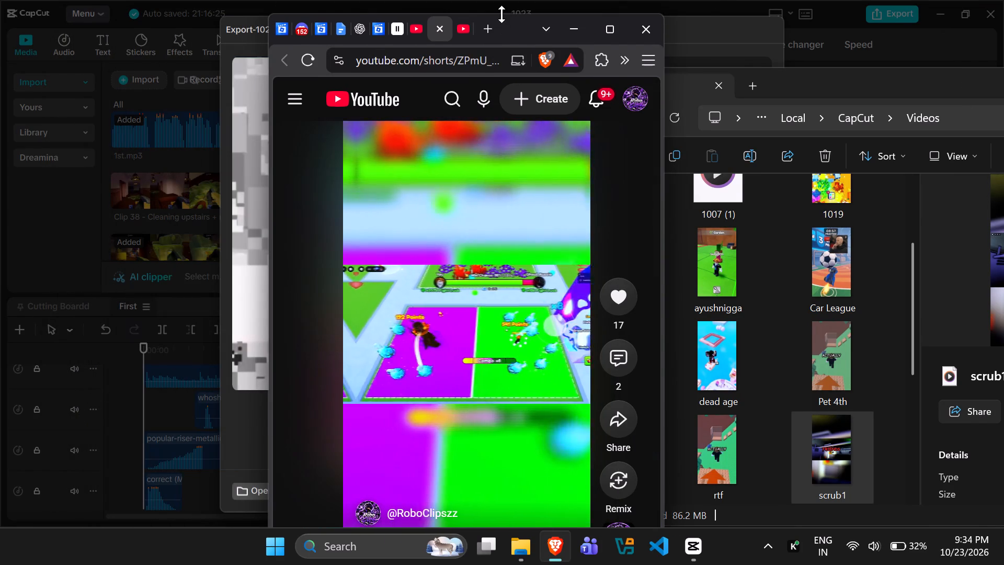
left_click_drag(501, 14, 504, 112)
left_click_drag(506, 136, 501, 67)
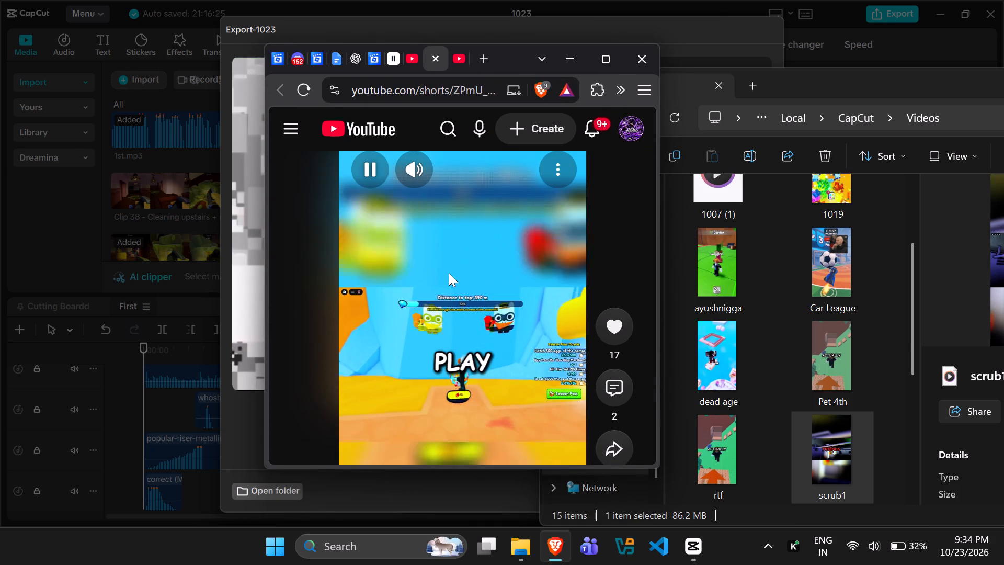
scroll(449, 274, "down", 2)
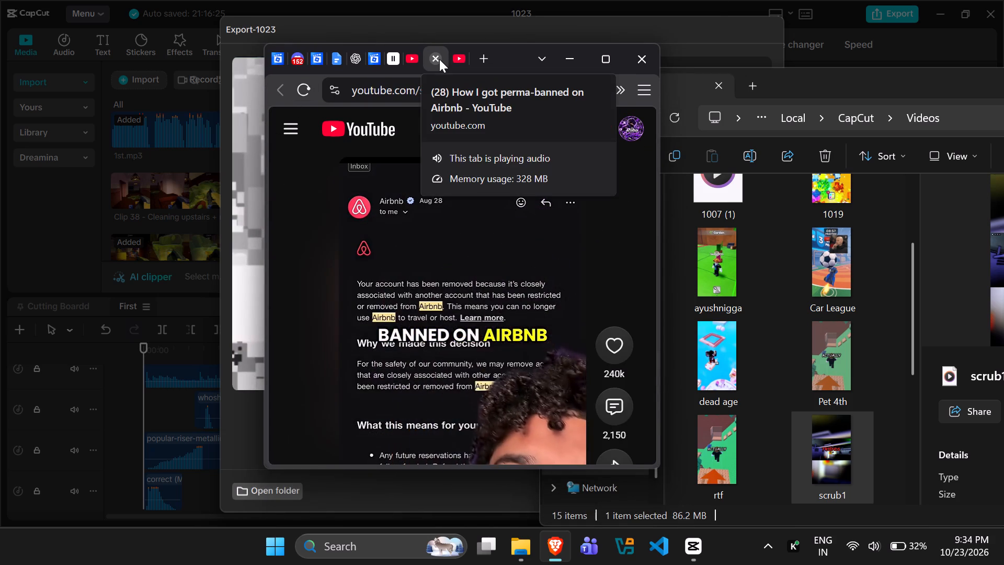
left_click(275, 94)
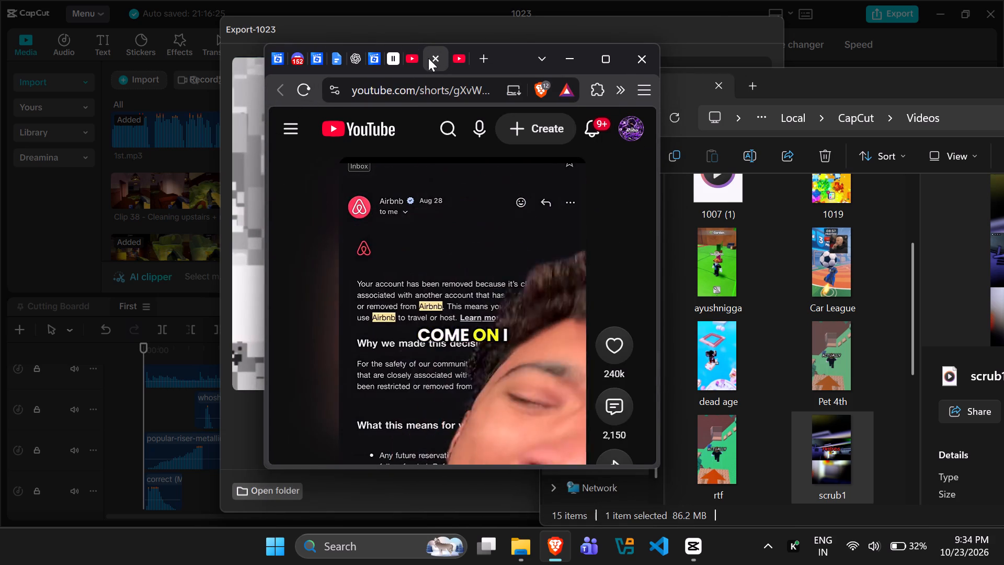
left_click(429, 58)
left_click(608, 55)
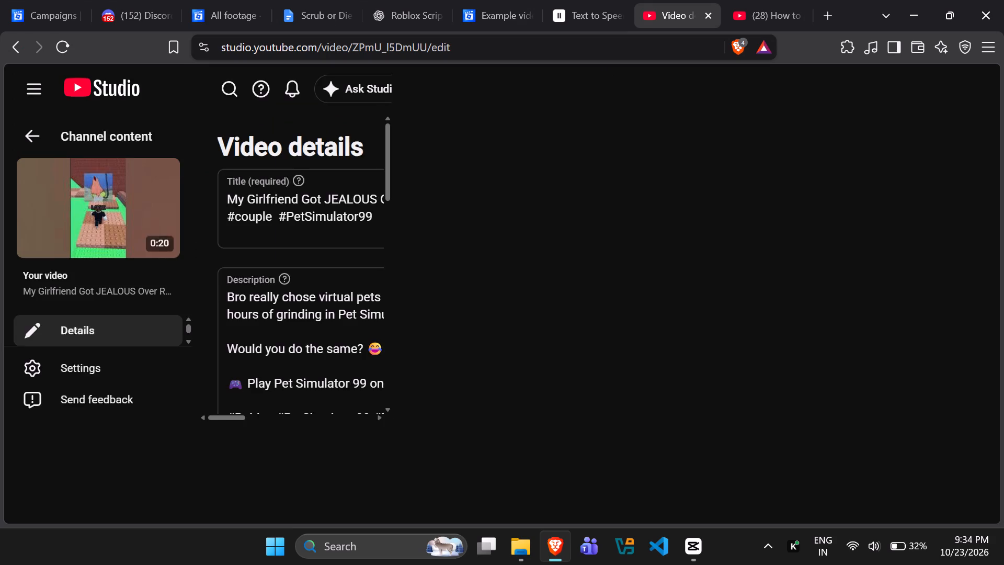
Examine the "My Girlfriend Got JEALOUS" short's video details, including visibility, related video, playlists and audience settings.
scroll(699, 305, "down", 5)
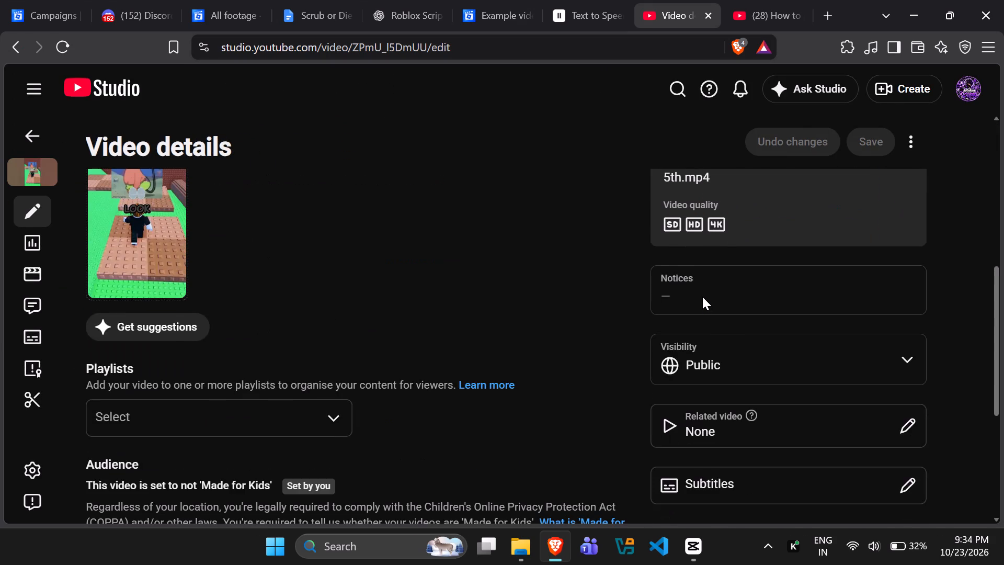
scroll(702, 296, "down", 2)
scroll(555, 275, "up", 11)
scroll(555, 275, "down", 6)
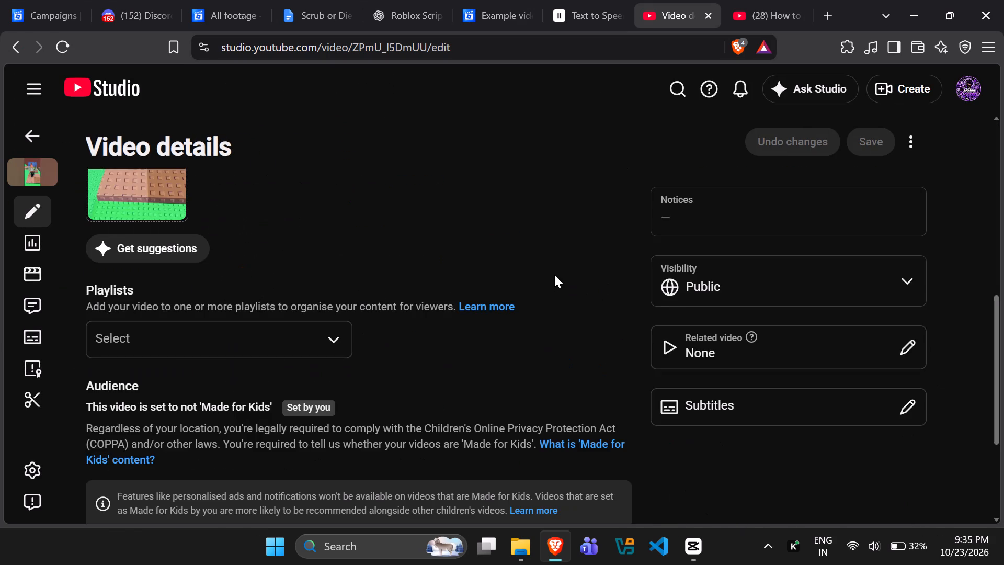
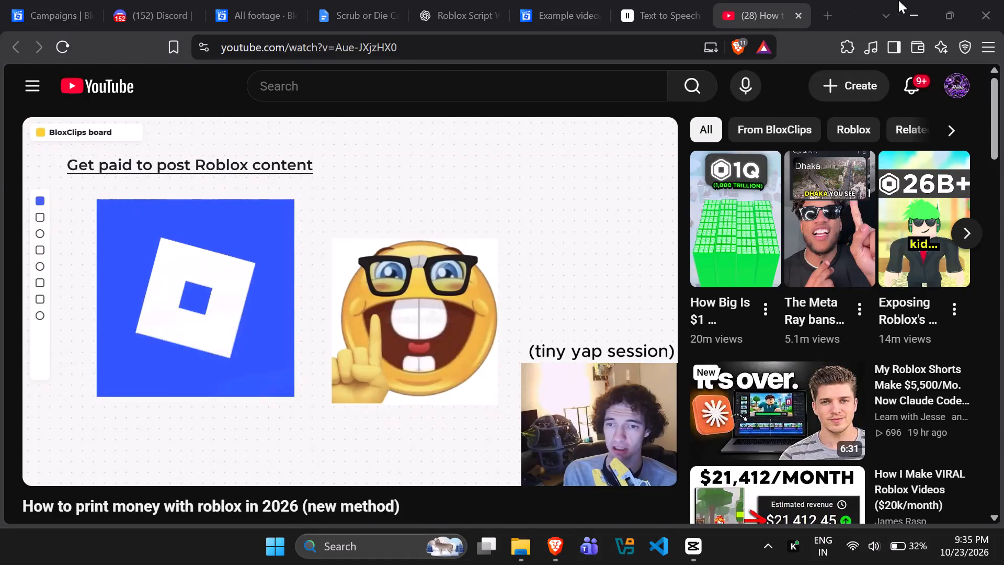
Clear the desktop by minimizing the browser and Videos folder, closing CapCut's finished export dialog, and minimizing CapCut.
left_click(913, 4)
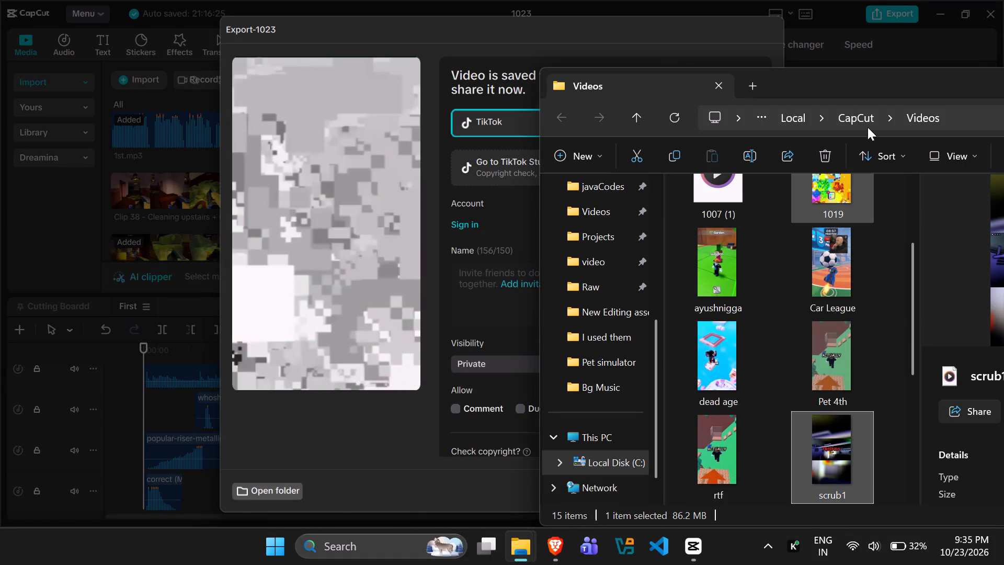
left_click_drag(825, 80, 517, 24)
left_click(758, 27)
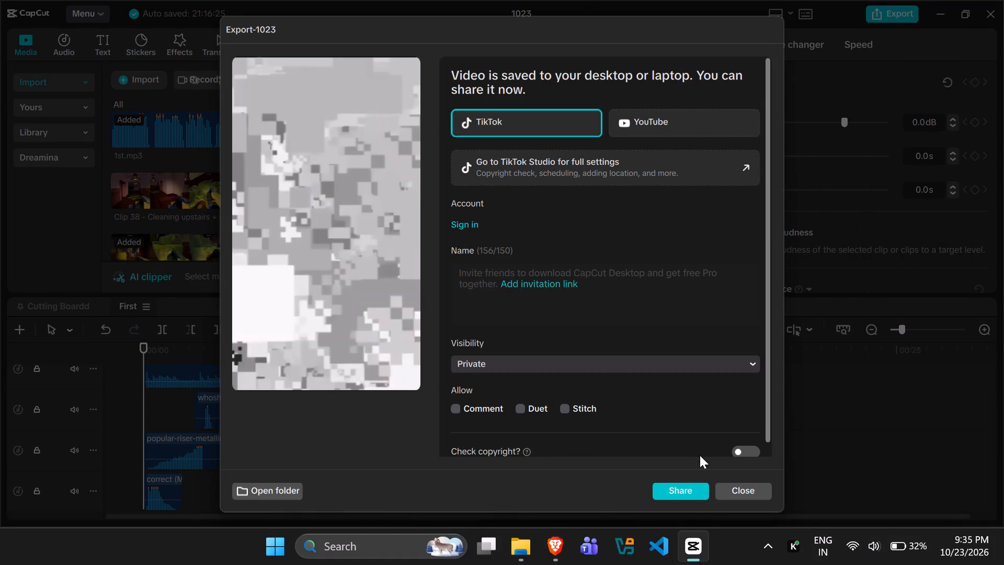
left_click(738, 488)
left_click(942, 6)
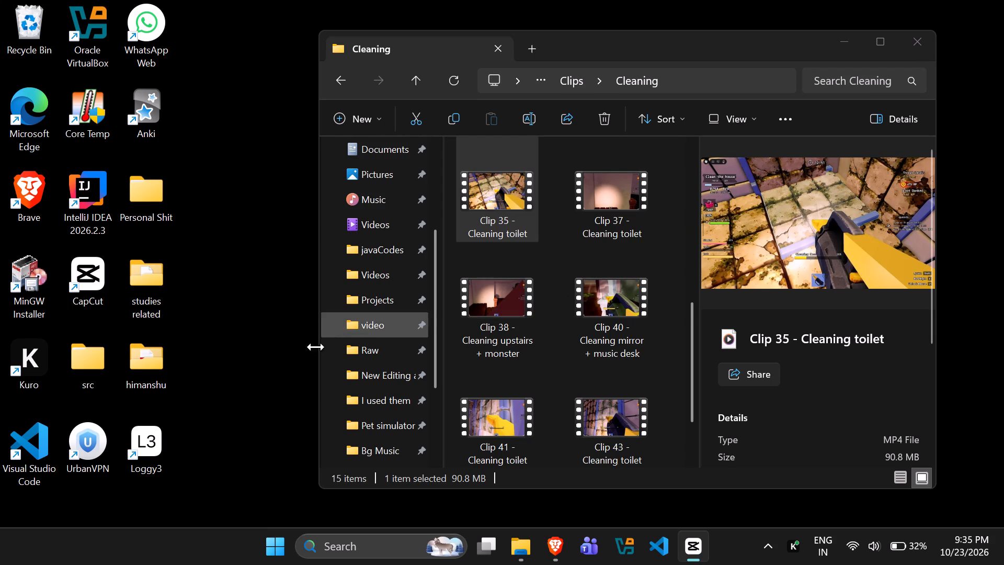
Open Loggy3, examine the recorded sessions for October 16, 17, 19 and 23, and maximize its window.
left_click(148, 436)
left_click(148, 436)
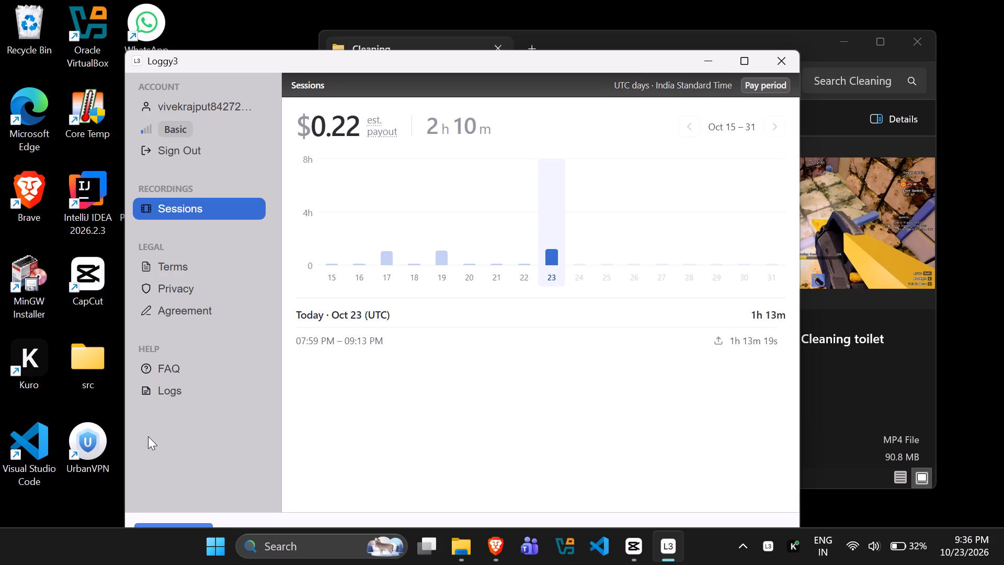
scroll(360, 354, "down", 1)
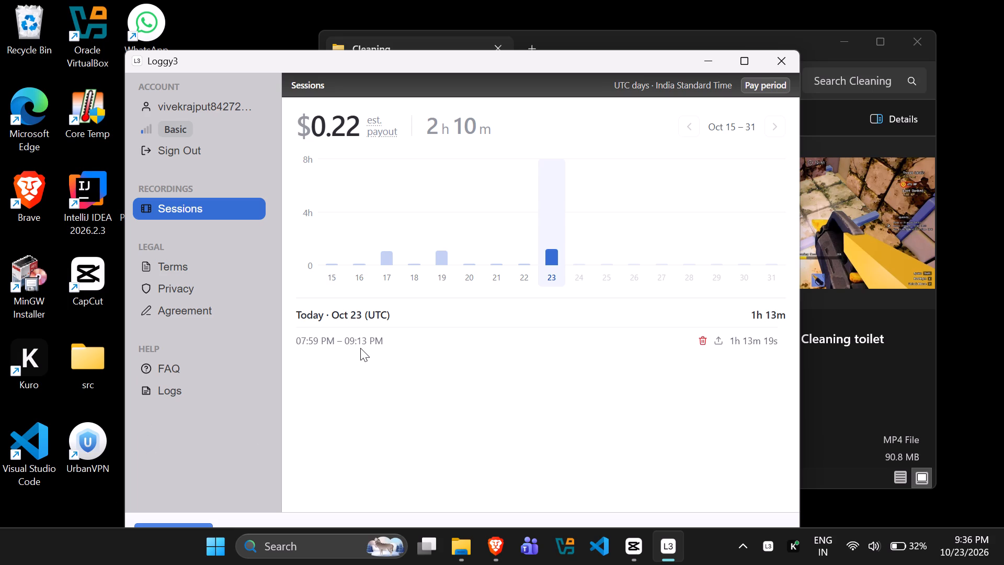
left_click(361, 346)
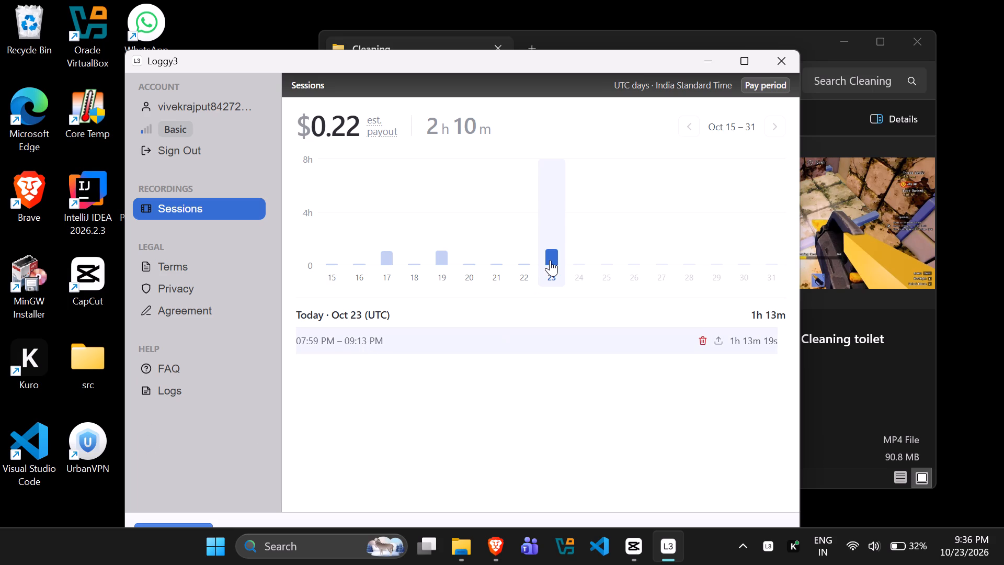
left_click(551, 260)
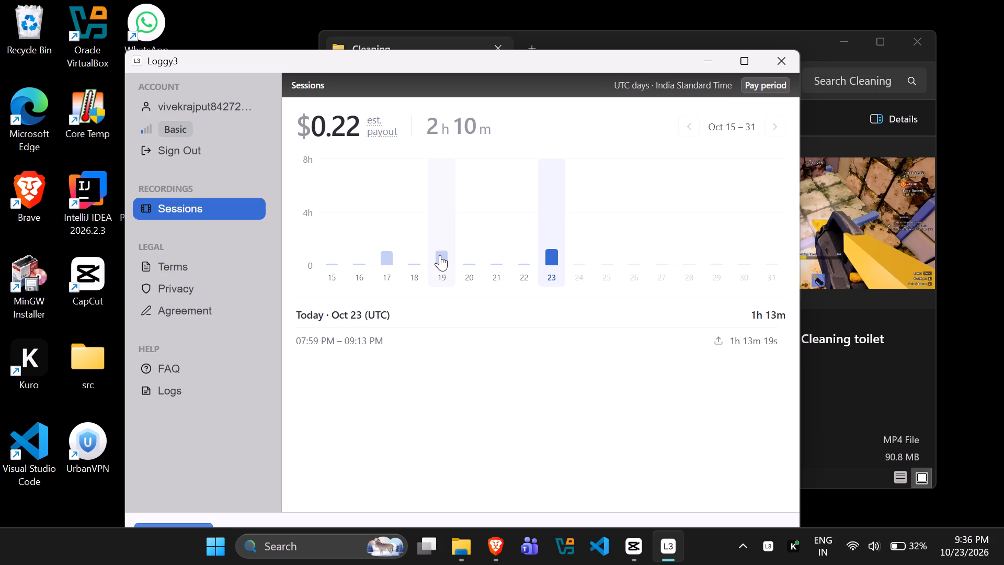
left_click(440, 255)
left_click(383, 255)
scroll(403, 270, "down", 2)
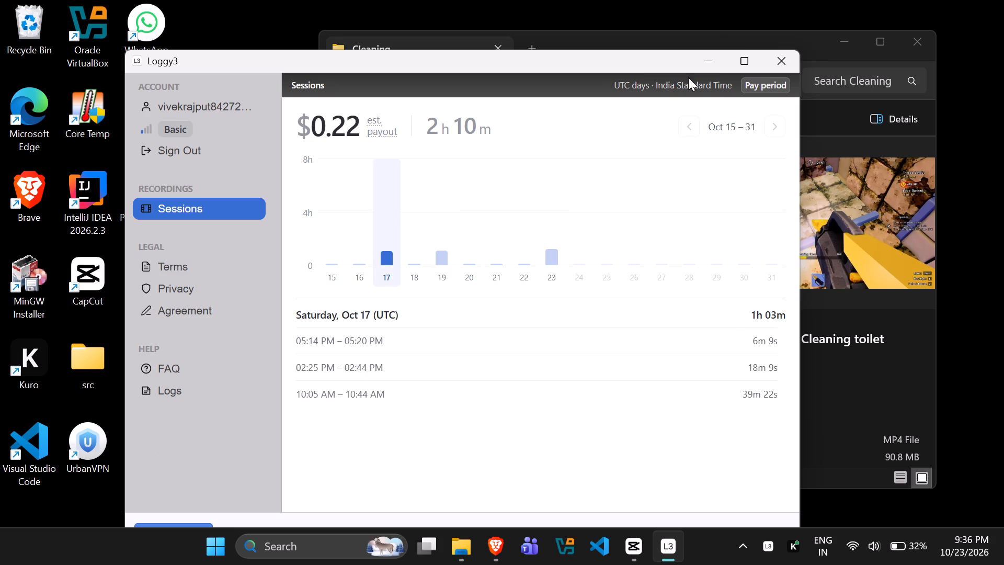
left_click(741, 62)
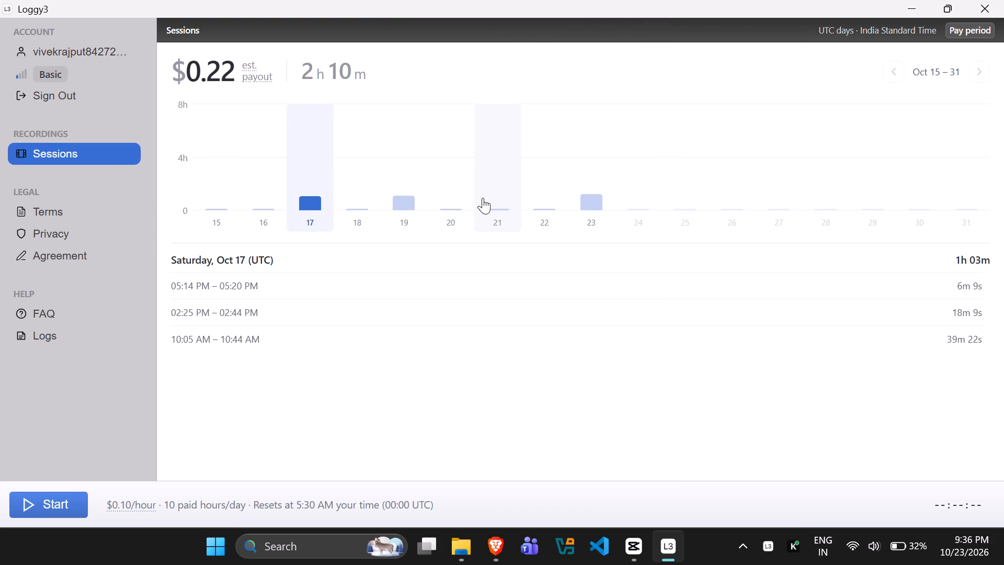
left_click(309, 201)
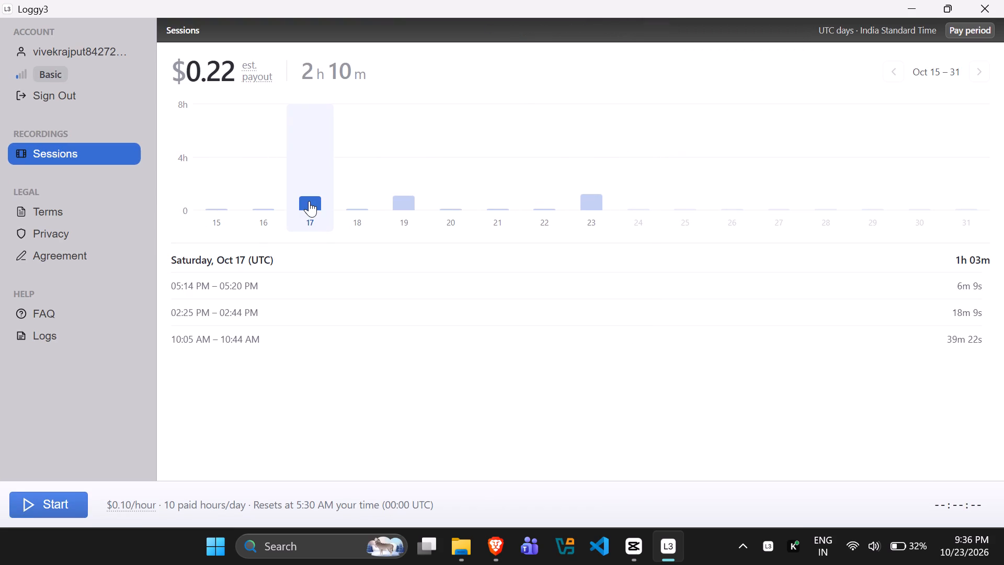
left_click(267, 201)
left_click(311, 200)
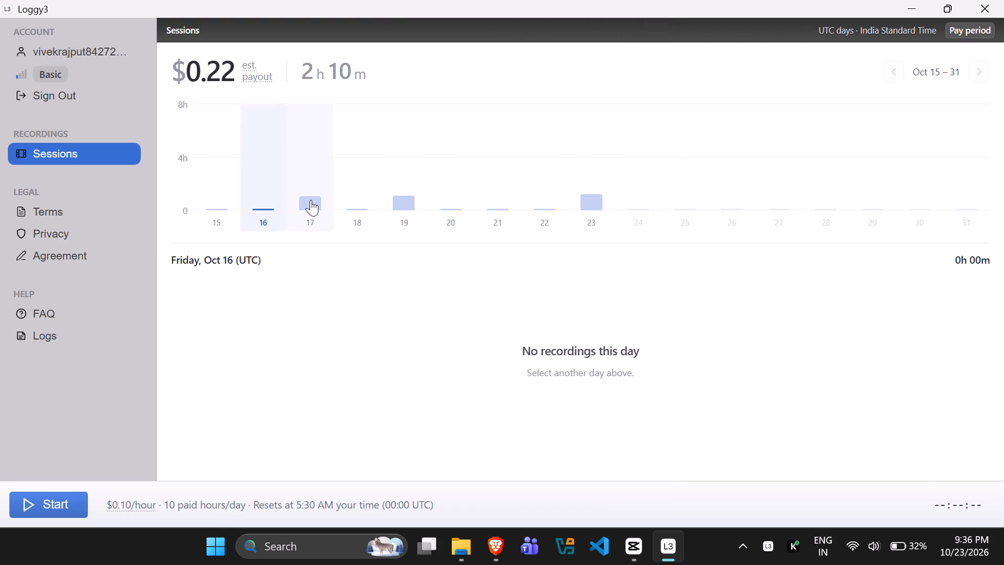
left_click(411, 197)
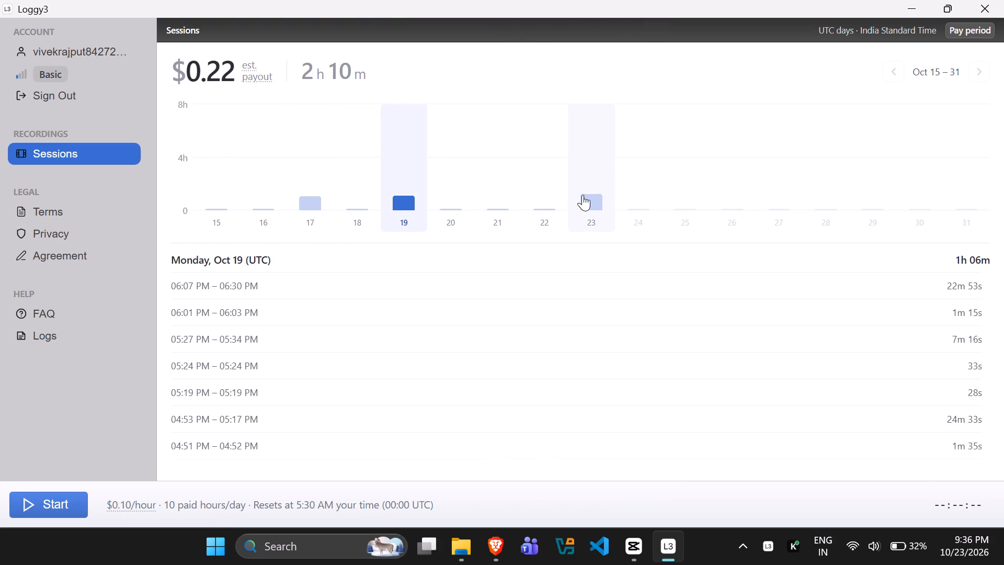
Check the upload status of the October 23 recording in Loggy3, then minimize its window.
left_click(590, 195)
left_click(435, 292)
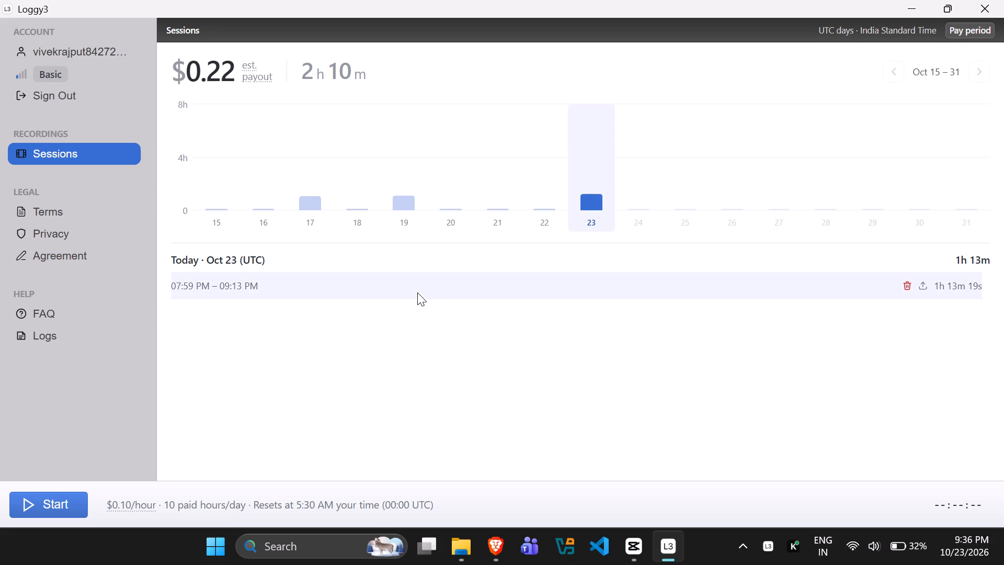
left_click(925, 287)
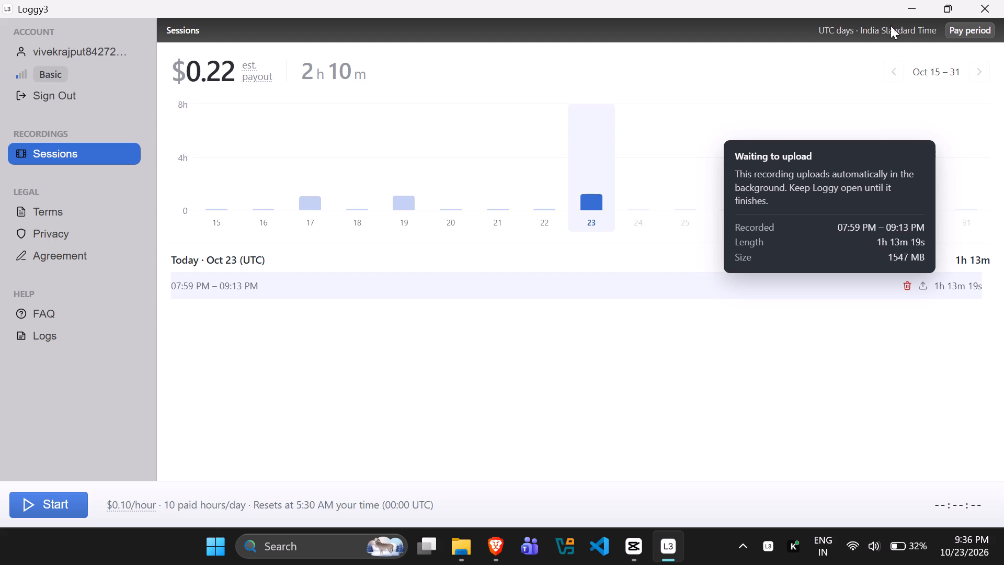
left_click(914, 4)
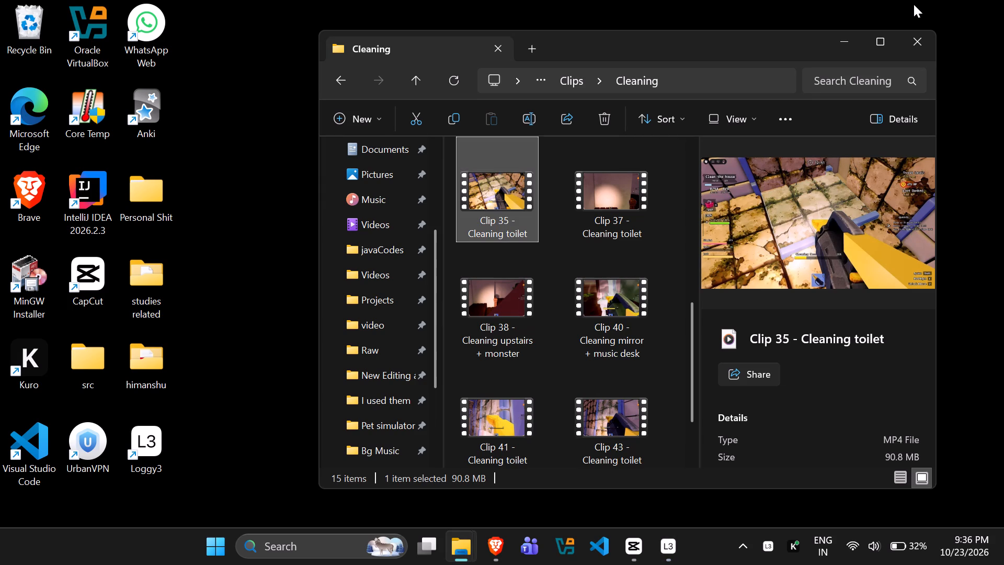